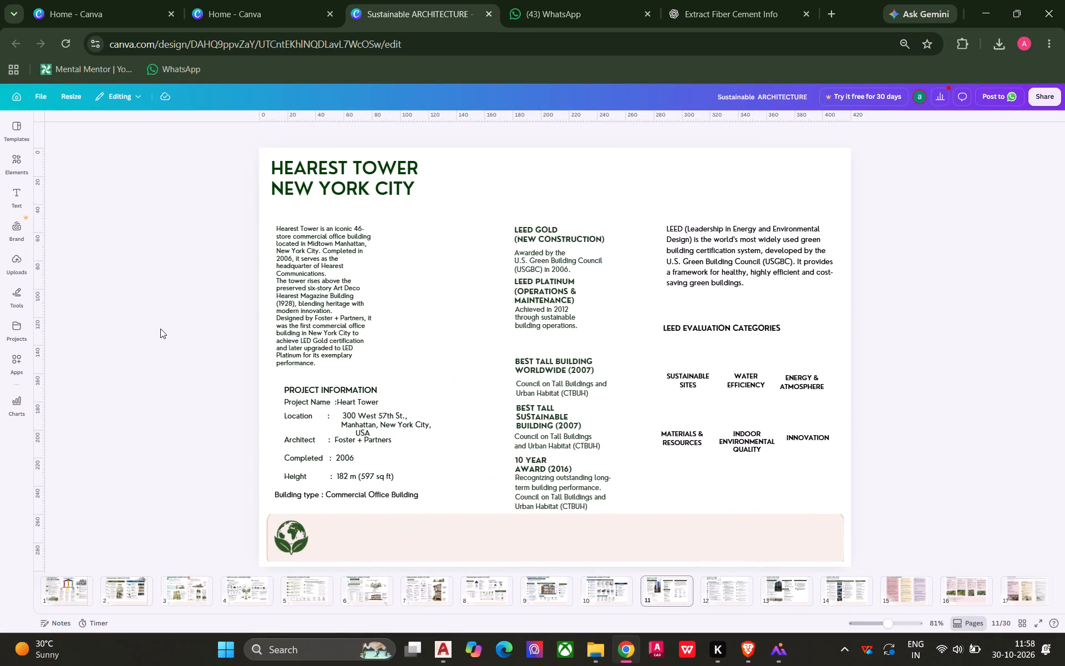
{"action": "scroll", "coordinate": [160, 329], "scroll_direction": "down", "scroll_amount": 7}
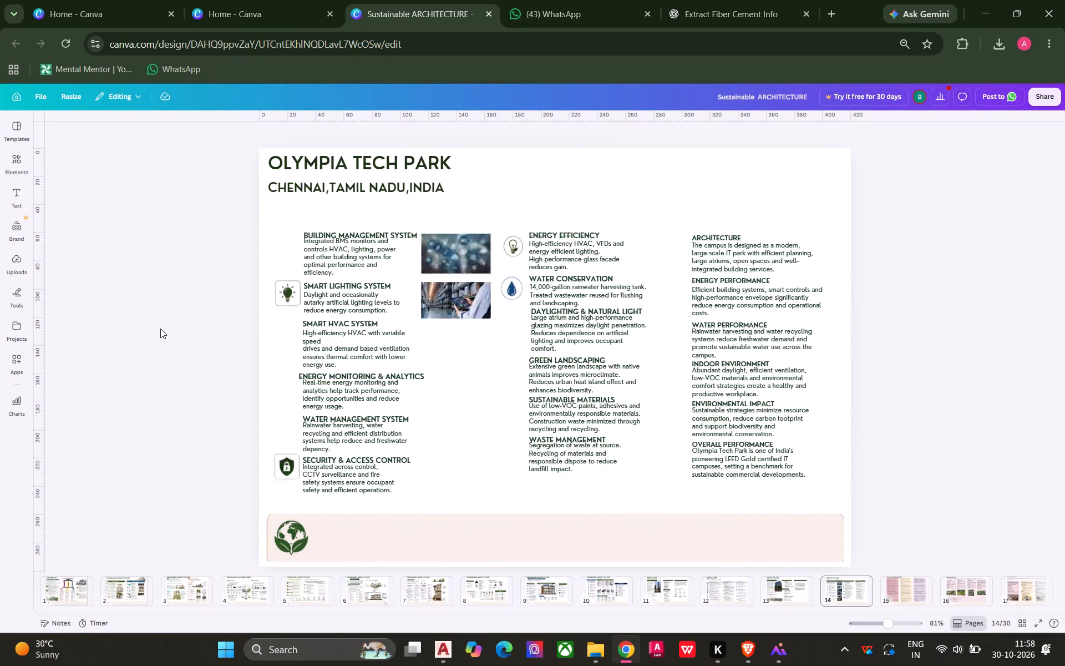
{"action": "scroll", "coordinate": [160, 329], "scroll_direction": "down", "scroll_amount": 1}
{"action": "scroll", "coordinate": [160, 329], "scroll_direction": "up", "scroll_amount": 1}
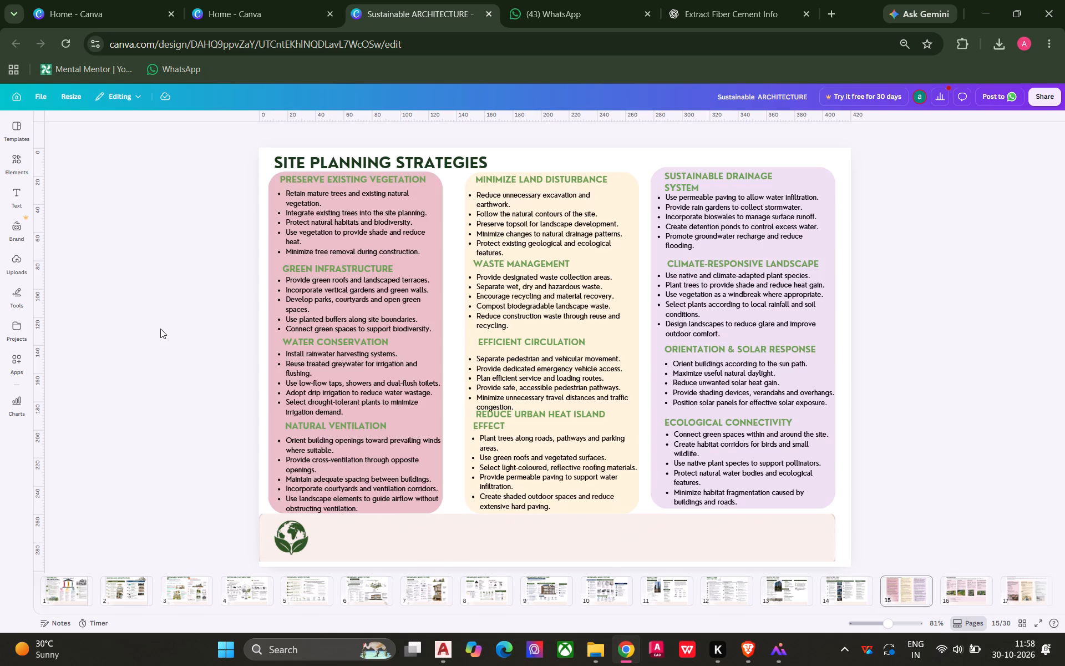
{"action": "scroll", "coordinate": [160, 329], "scroll_direction": "down", "scroll_amount": 2}
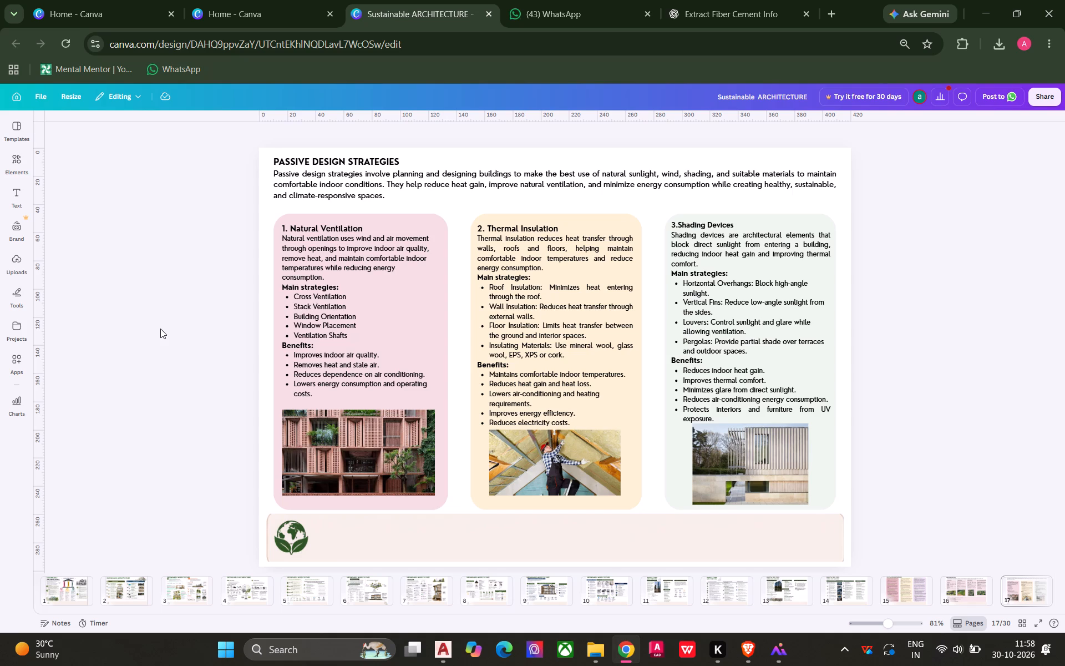
{"action": "scroll", "coordinate": [160, 329], "scroll_direction": "down", "scroll_amount": 3}
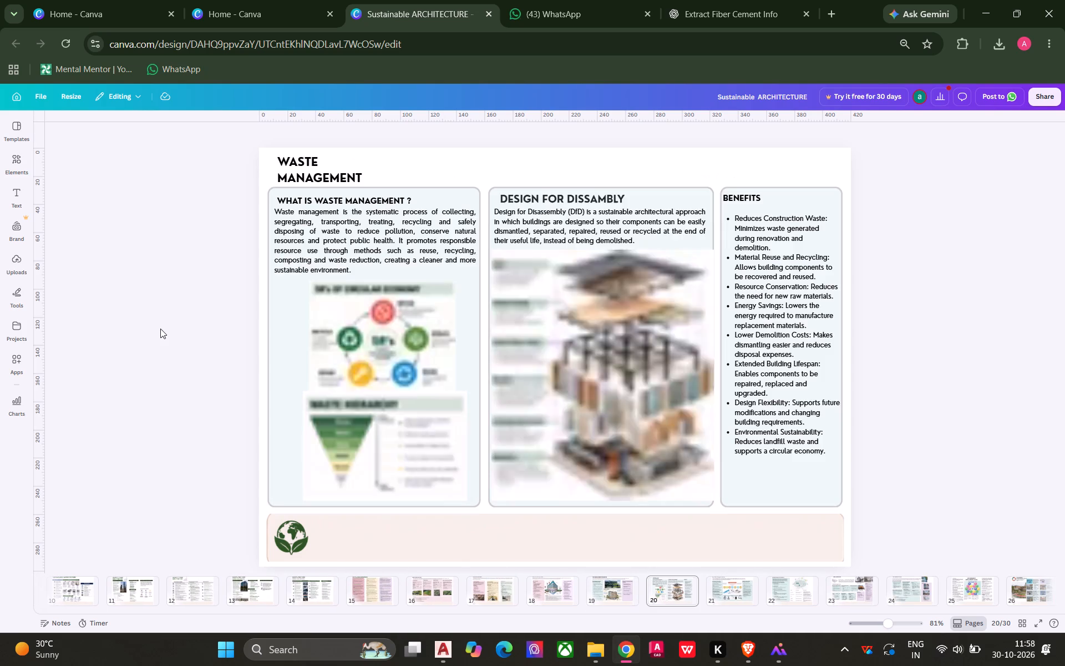
{"action": "scroll", "coordinate": [160, 329], "scroll_direction": "down", "scroll_amount": 2}
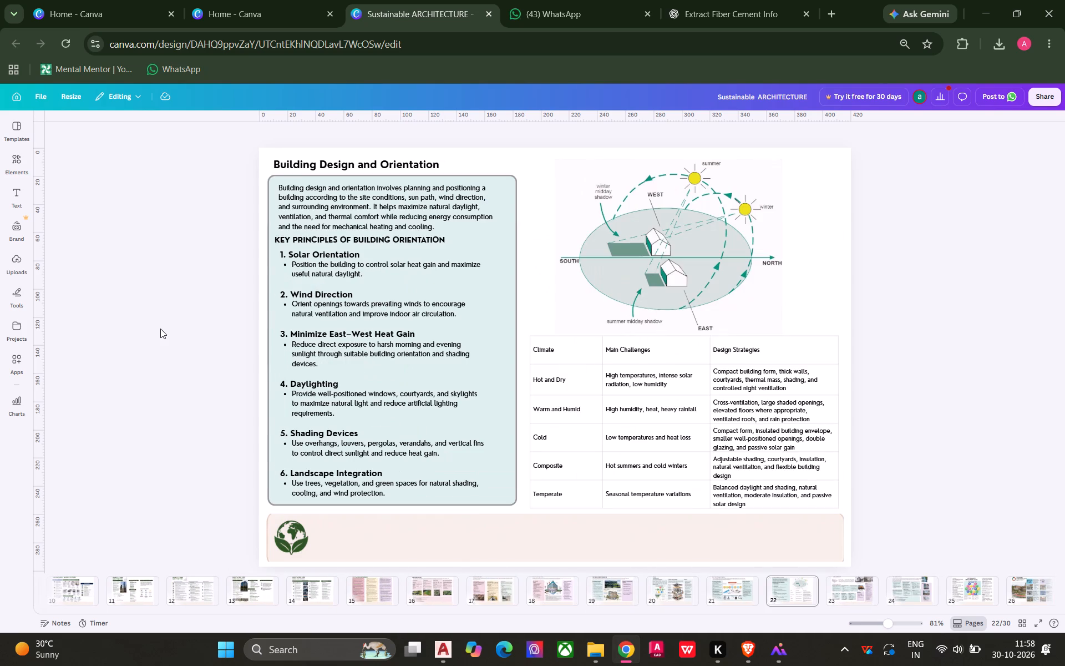
Examine the Building Design and Orientation, Fiber Cement Panel and Low-Emissivity Glass pages, and browse the remaining page thumbnails.
{"action": "scroll", "coordinate": [160, 329], "scroll_direction": "up", "scroll_amount": 1}
{"action": "scroll", "coordinate": [160, 329], "scroll_direction": "down", "scroll_amount": 3}
{"action": "scroll", "coordinate": [160, 329], "scroll_direction": "up", "scroll_amount": 1}
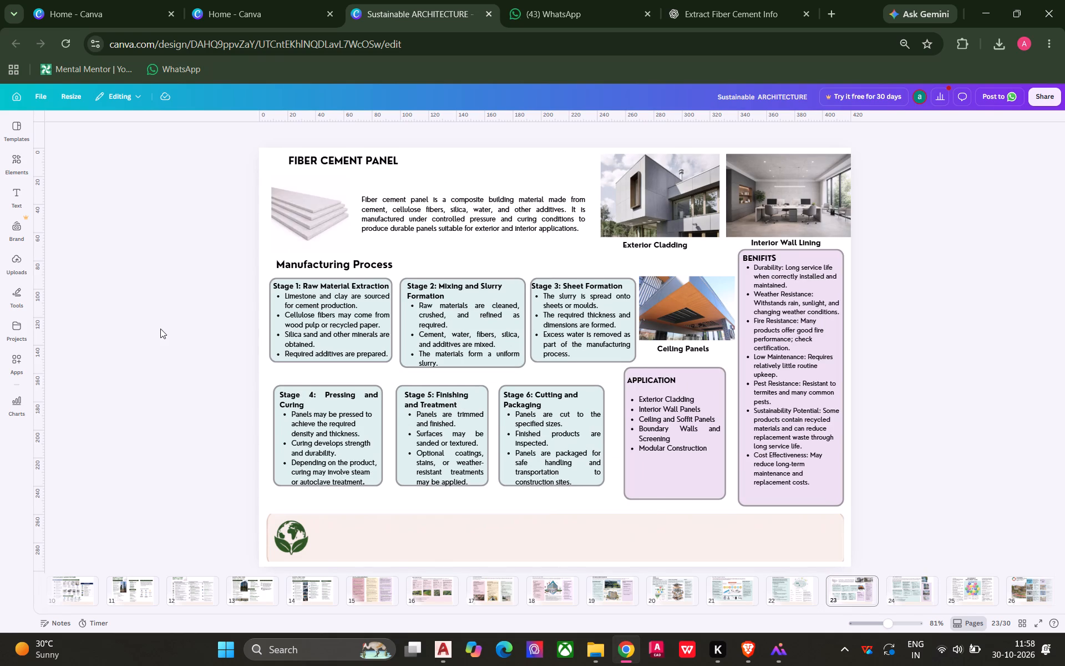
{"action": "scroll", "coordinate": [160, 329], "scroll_direction": "down", "scroll_amount": 2}
{"action": "scroll", "coordinate": [160, 329], "scroll_direction": "up", "scroll_amount": 1}
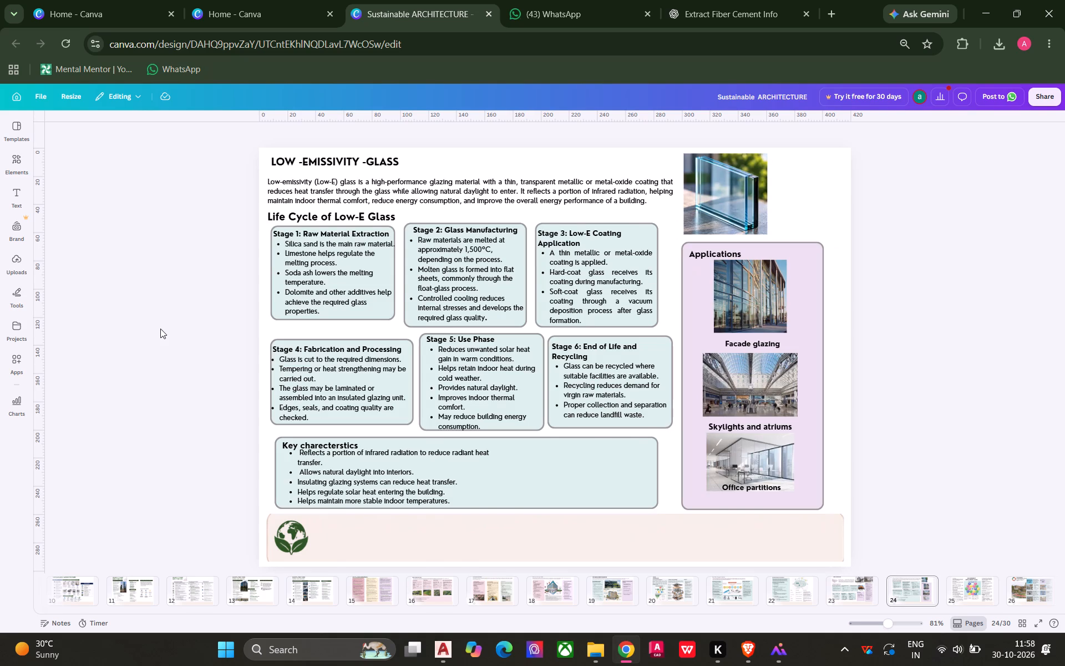
{"action": "scroll", "coordinate": [160, 329], "scroll_direction": "up", "scroll_amount": 1}
{"action": "scroll", "coordinate": [160, 329], "scroll_direction": "down", "scroll_amount": 1}
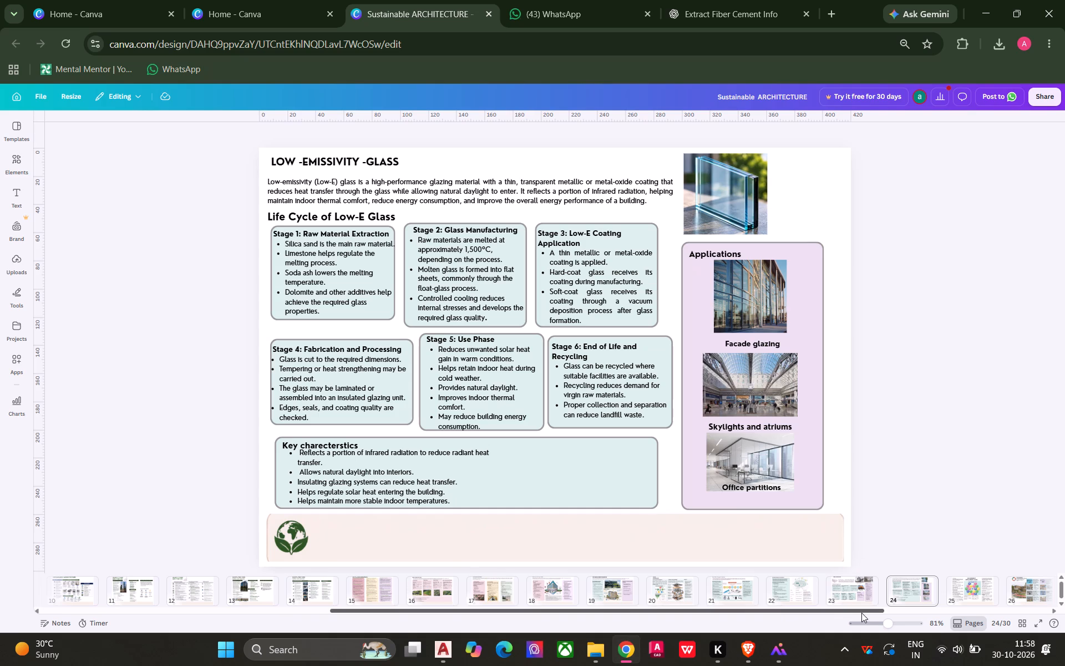
{"action": "left_click_drag", "start_coordinate": [861, 613], "coordinate": [1053, 632]}
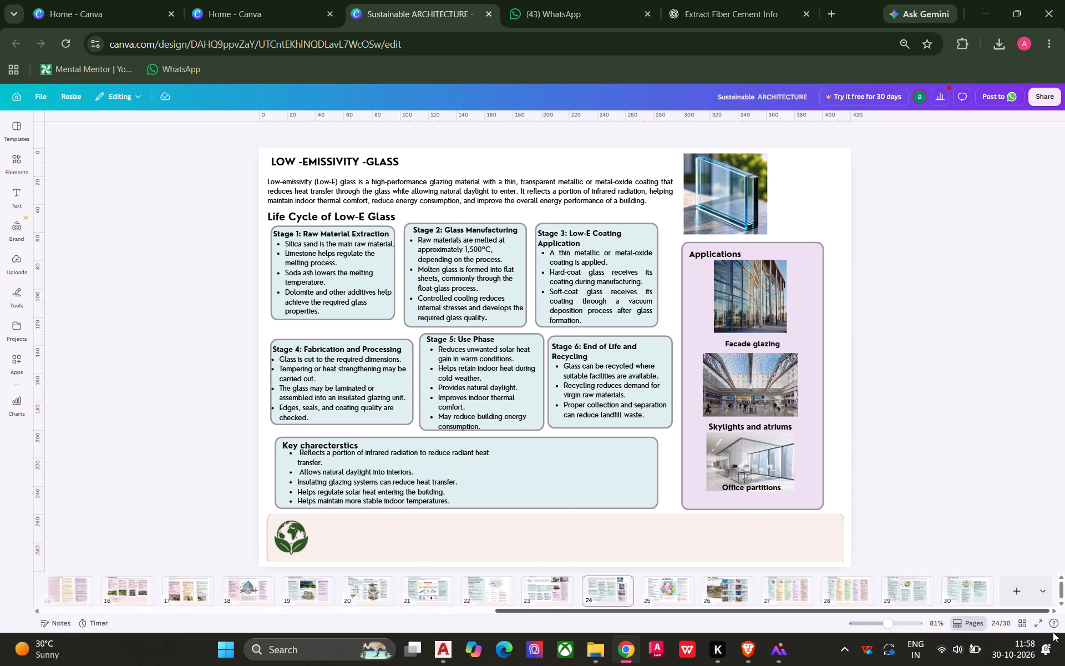
{"action": "left_click_drag", "start_coordinate": [1053, 632], "coordinate": [881, 639]}
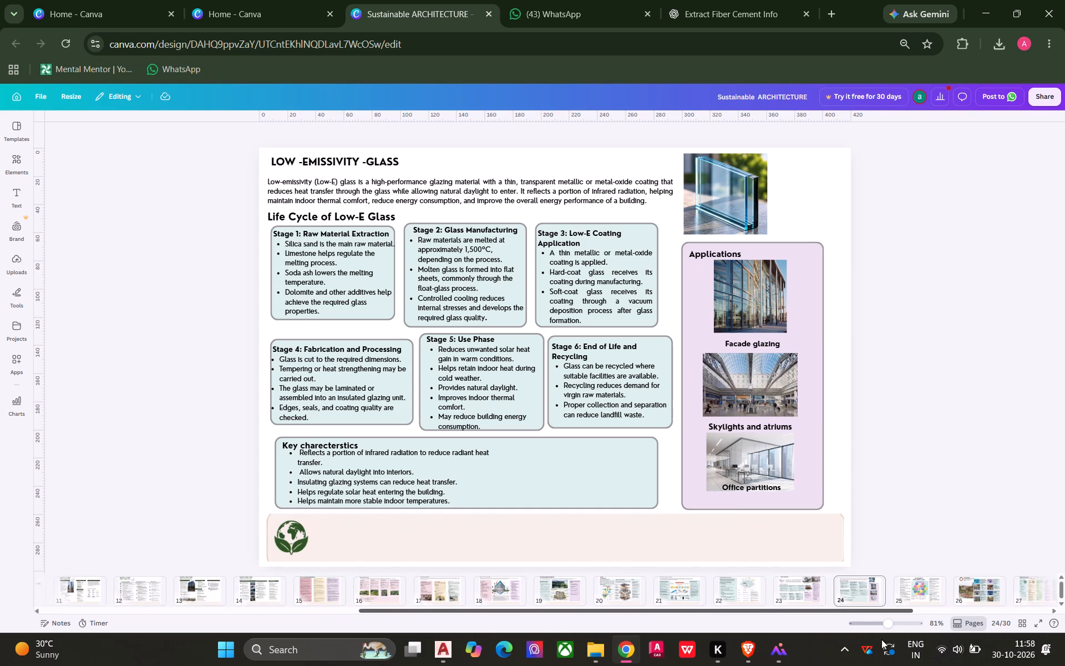
{"action": "left_click_drag", "start_coordinate": [881, 639], "coordinate": [869, 641]}
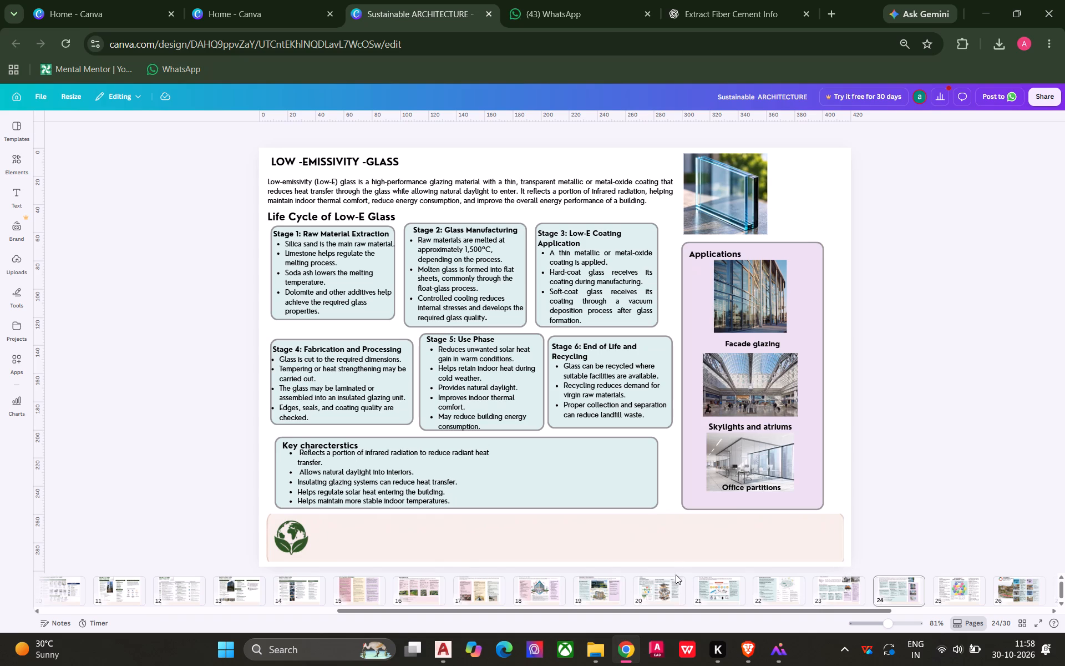
{"action": "left_click", "coordinate": [789, 593]}
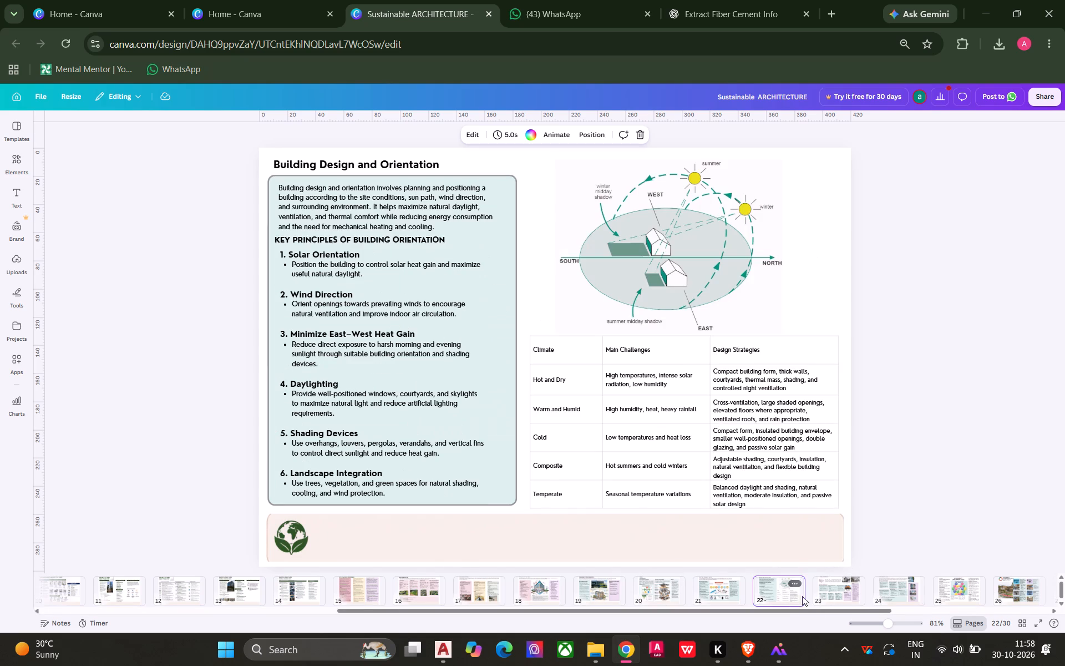
{"action": "left_click", "coordinate": [858, 601]}
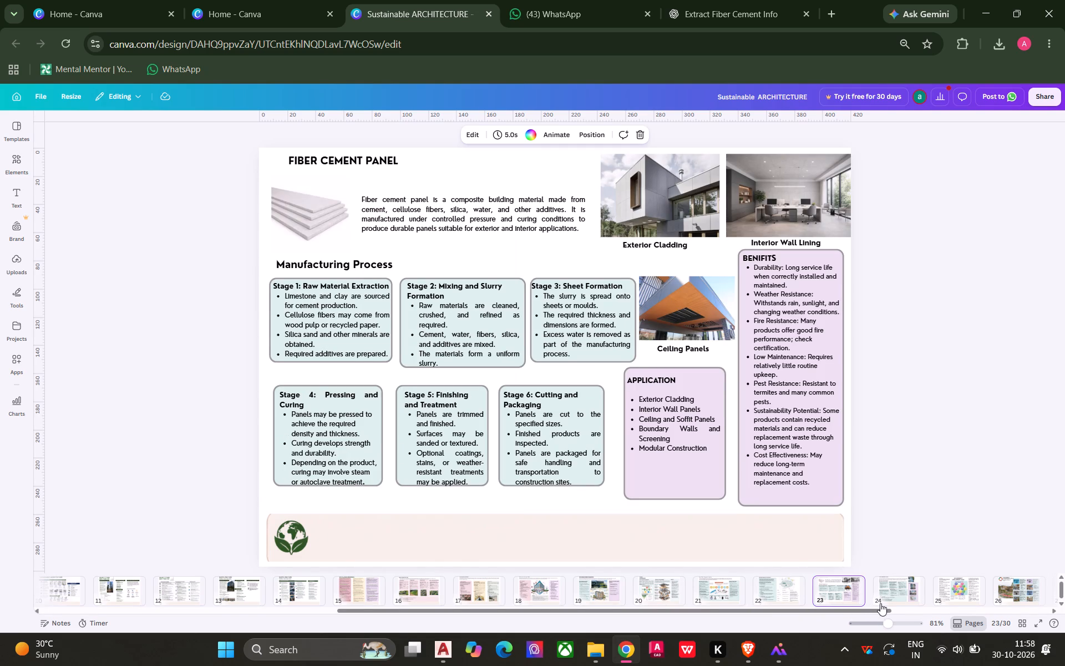
{"action": "left_click", "coordinate": [895, 603]}
{"action": "left_click_drag", "start_coordinate": [883, 612], "coordinate": [947, 618]}
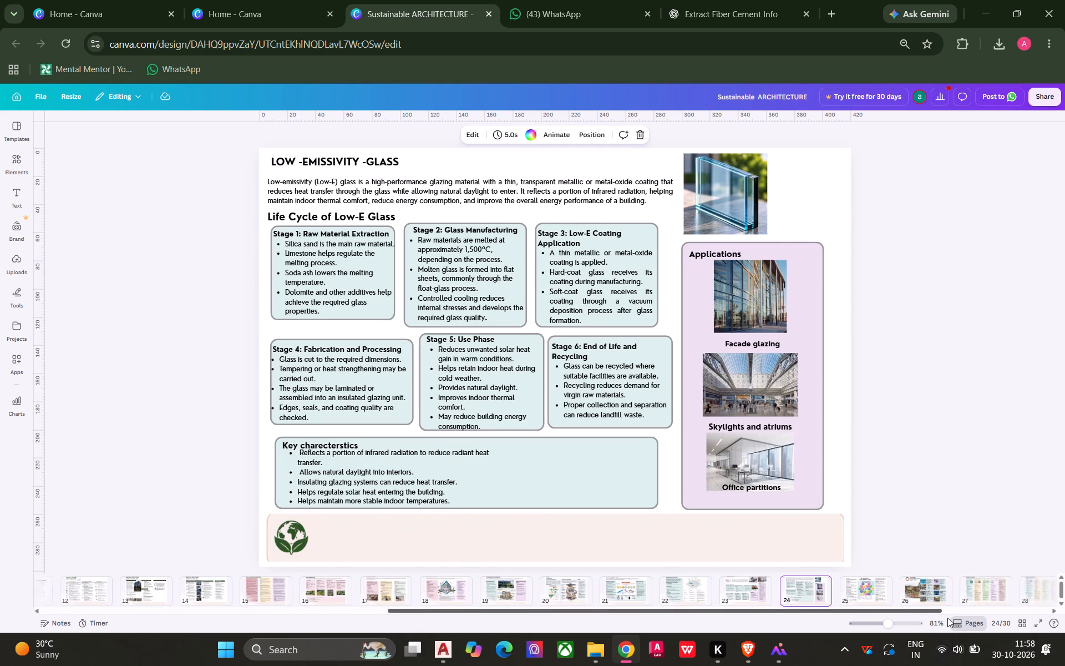
{"action": "left_click_drag", "start_coordinate": [947, 618], "coordinate": [1064, 644]}
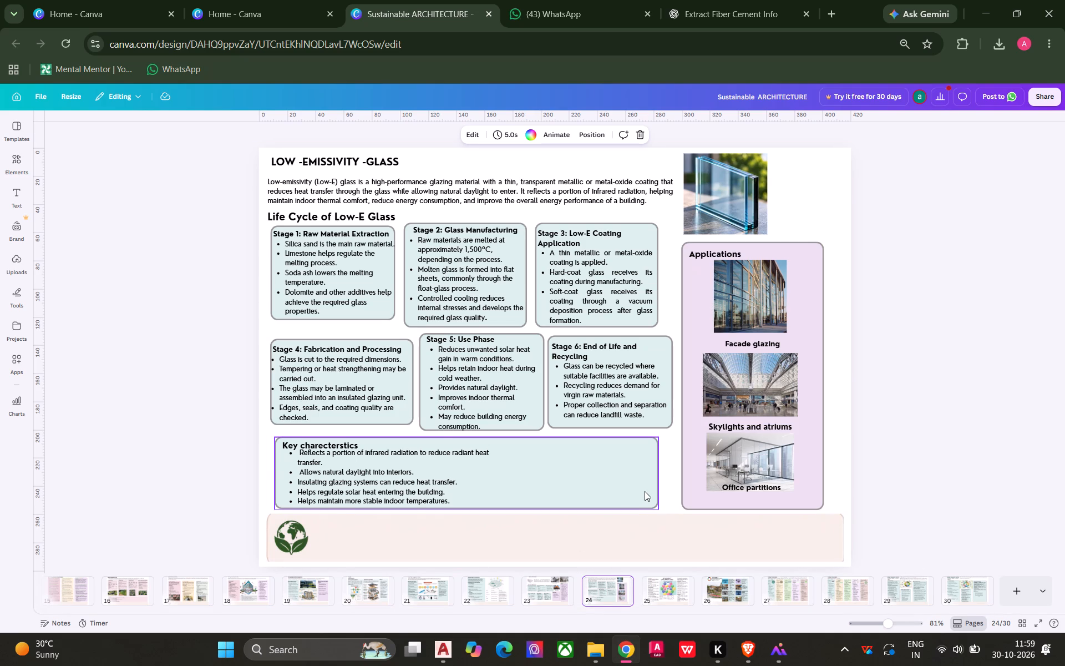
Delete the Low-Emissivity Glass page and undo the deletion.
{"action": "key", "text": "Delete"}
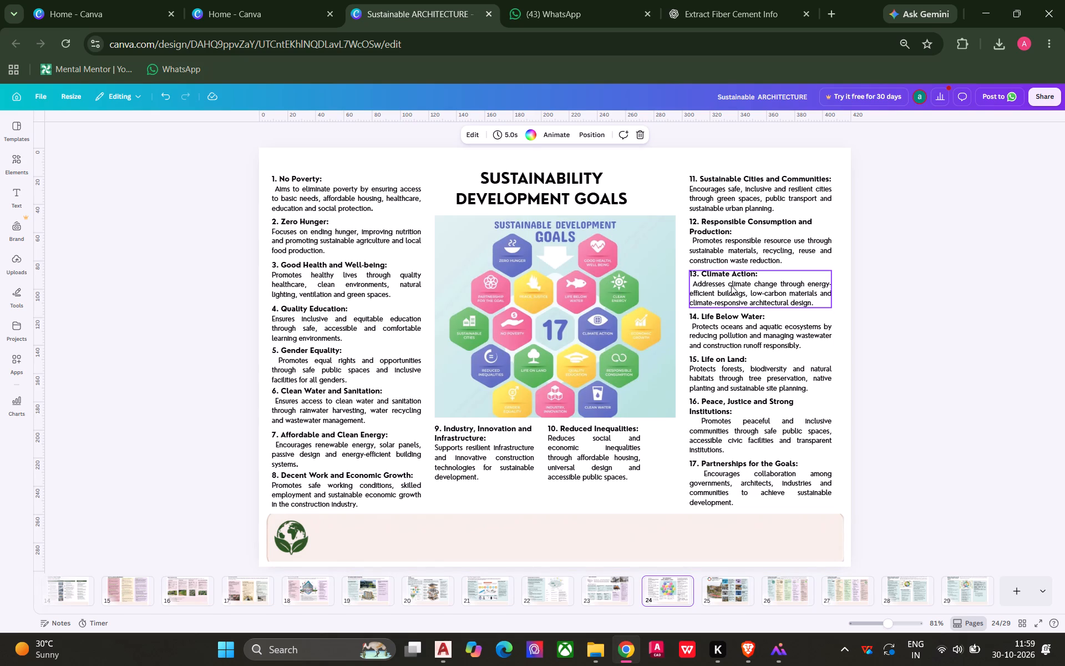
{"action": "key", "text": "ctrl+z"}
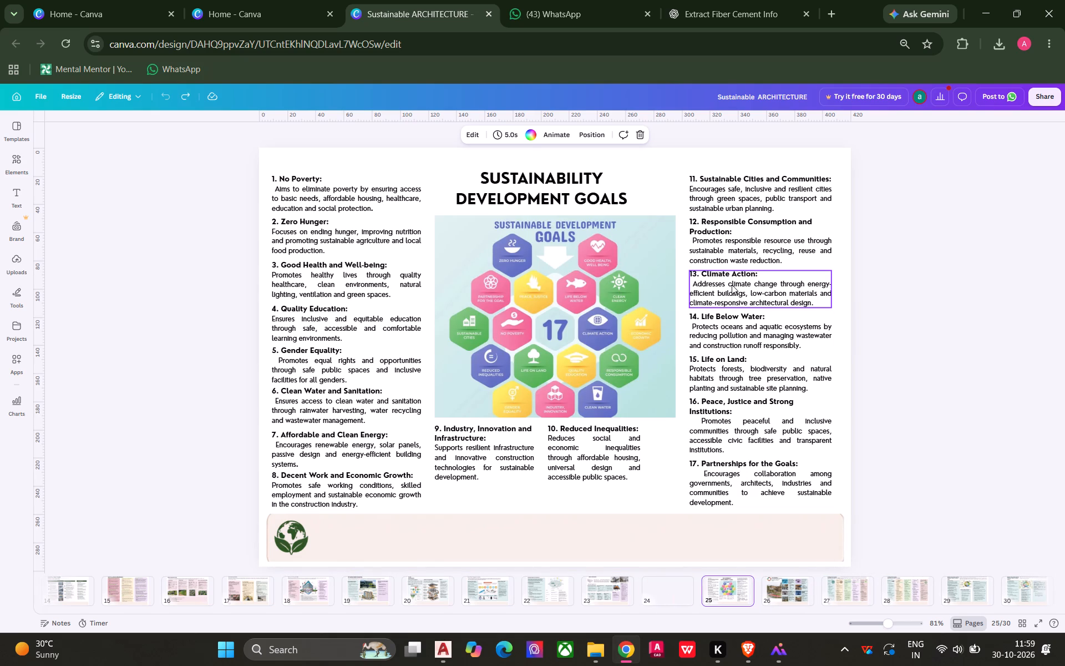
Check pages 25 and 26, and capture a screenshot of the Low-Emissivity Glass page area on page 24.
{"action": "left_click", "coordinate": [667, 589]}
{"action": "left_click", "coordinate": [723, 595]}
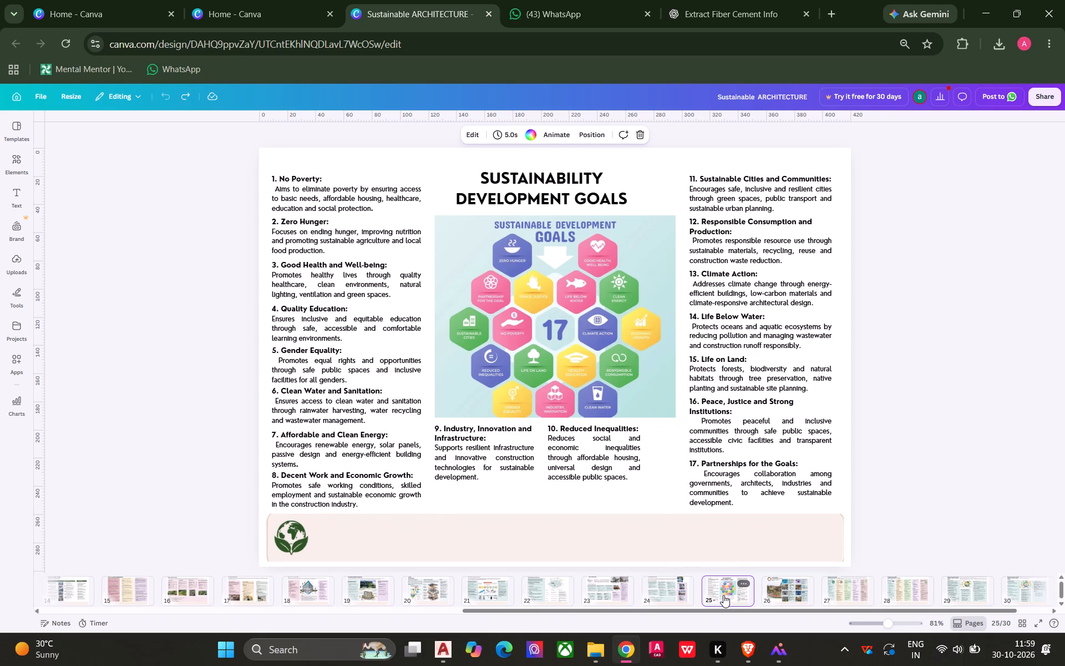
{"action": "left_click", "coordinate": [782, 594]}
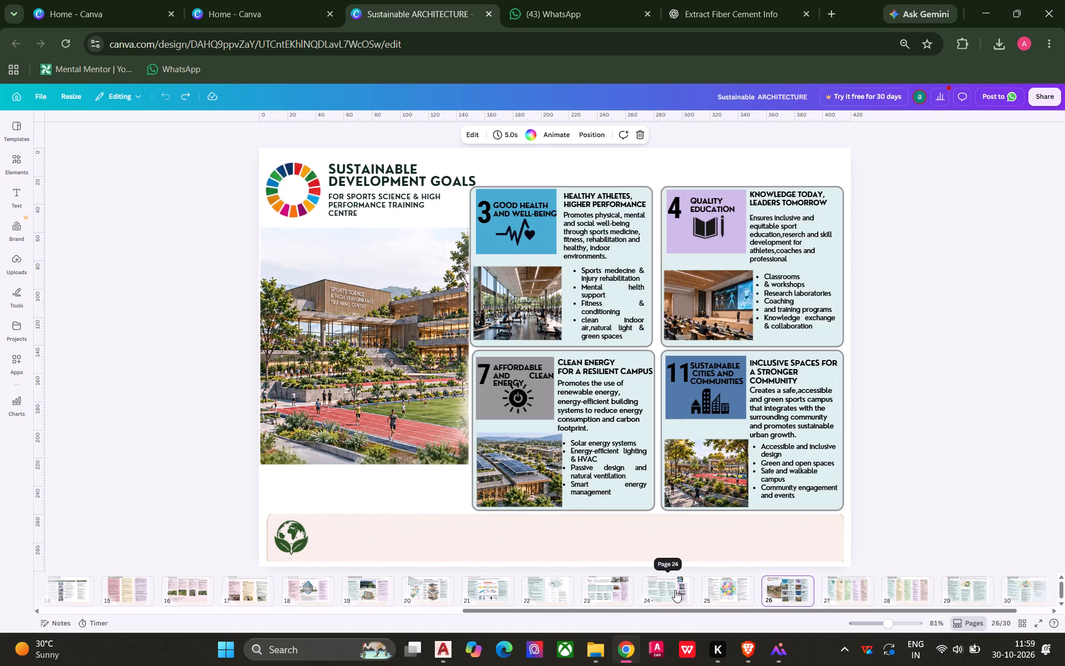
{"action": "left_click", "coordinate": [675, 590]}
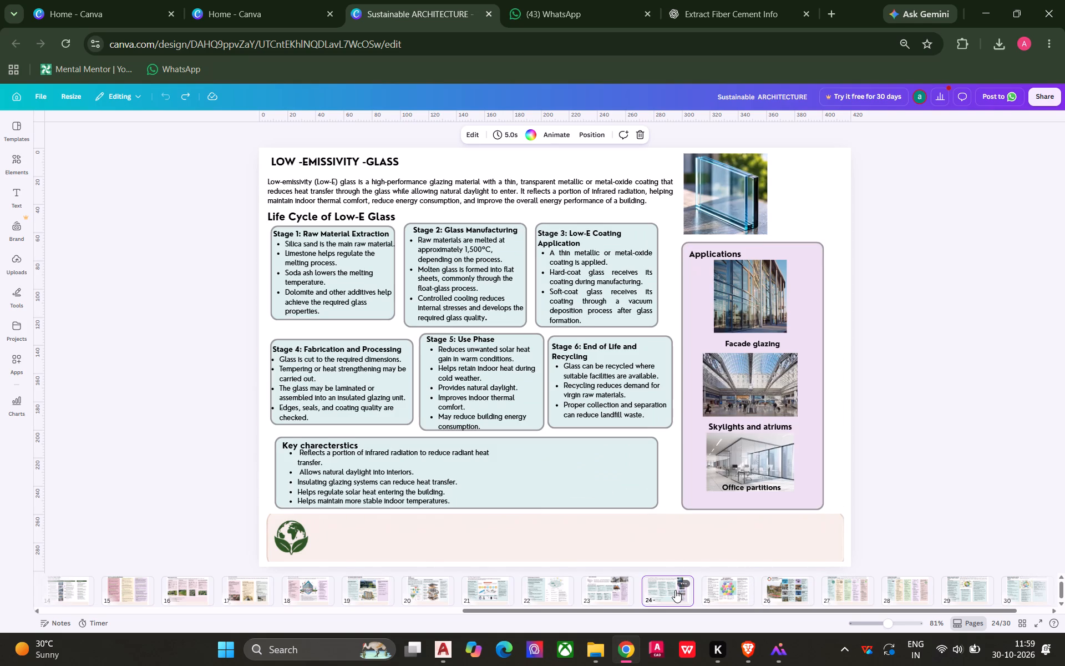
{"action": "key", "text": "Print"}
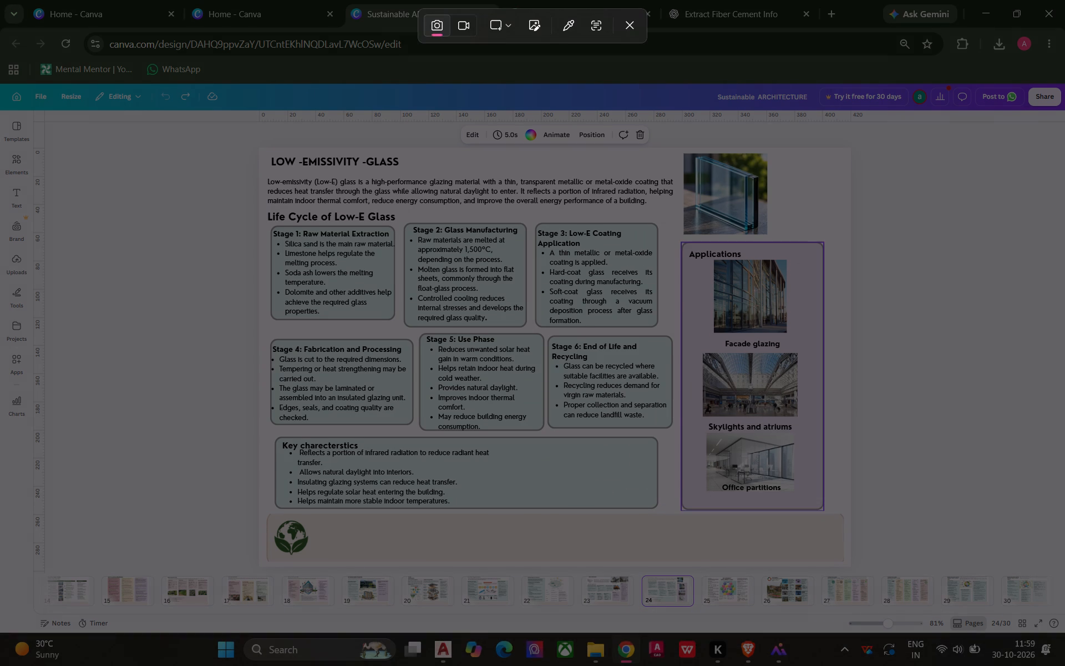
{"action": "left_click_drag", "start_coordinate": [849, 152], "coordinate": [282, 541]}
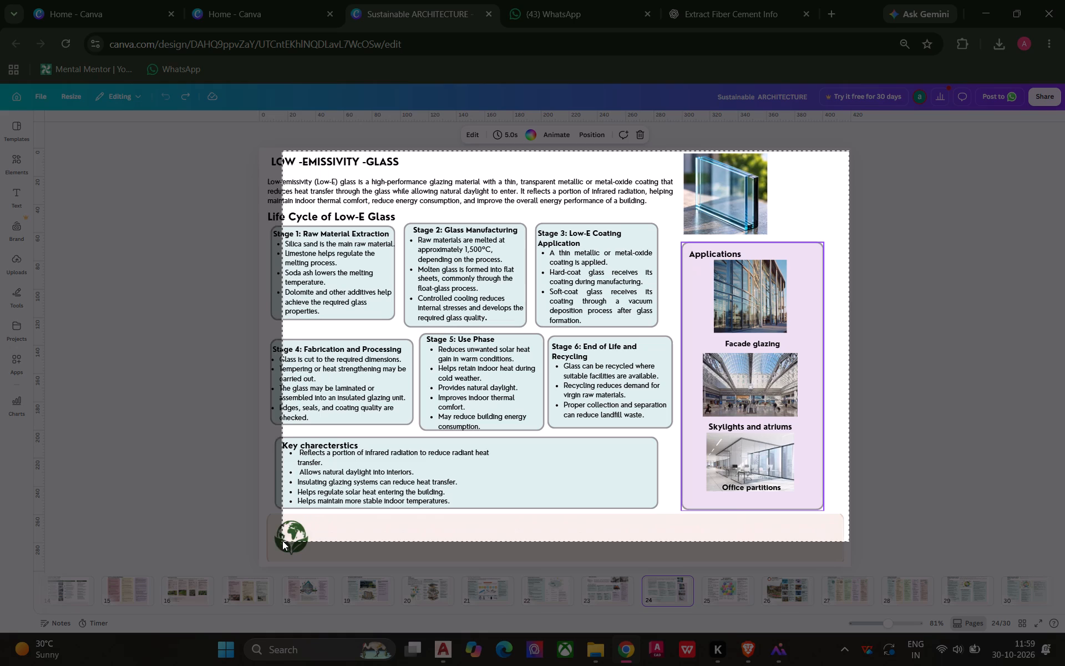
{"action": "left_click_drag", "start_coordinate": [282, 541], "coordinate": [265, 529]}
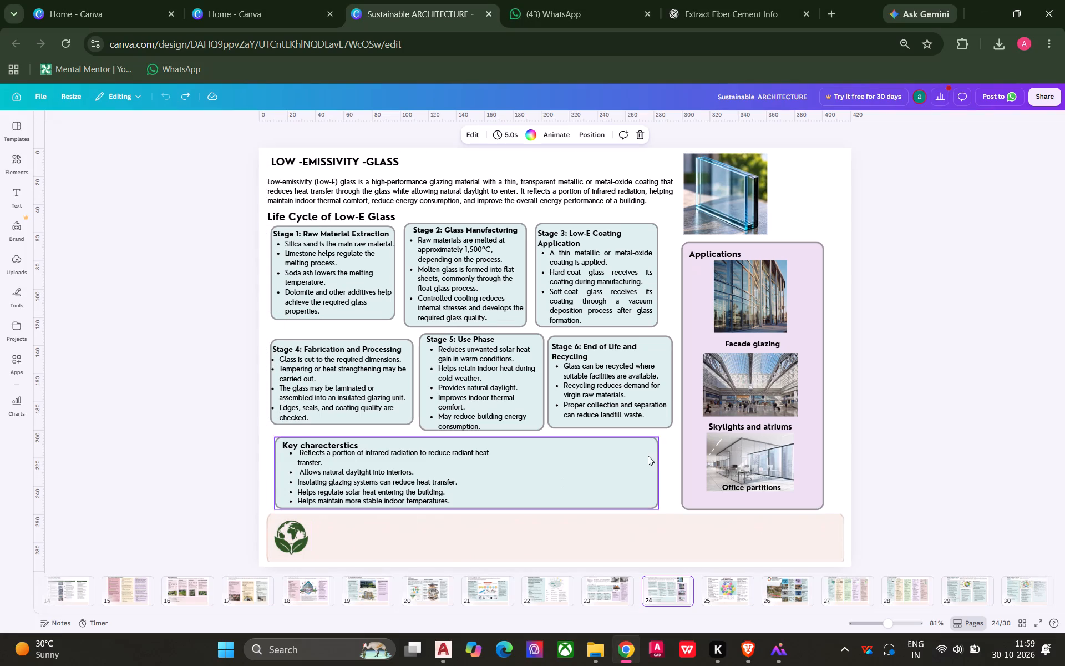
{"action": "left_click", "coordinate": [969, 376]}
{"action": "left_click", "coordinate": [1032, 530]}
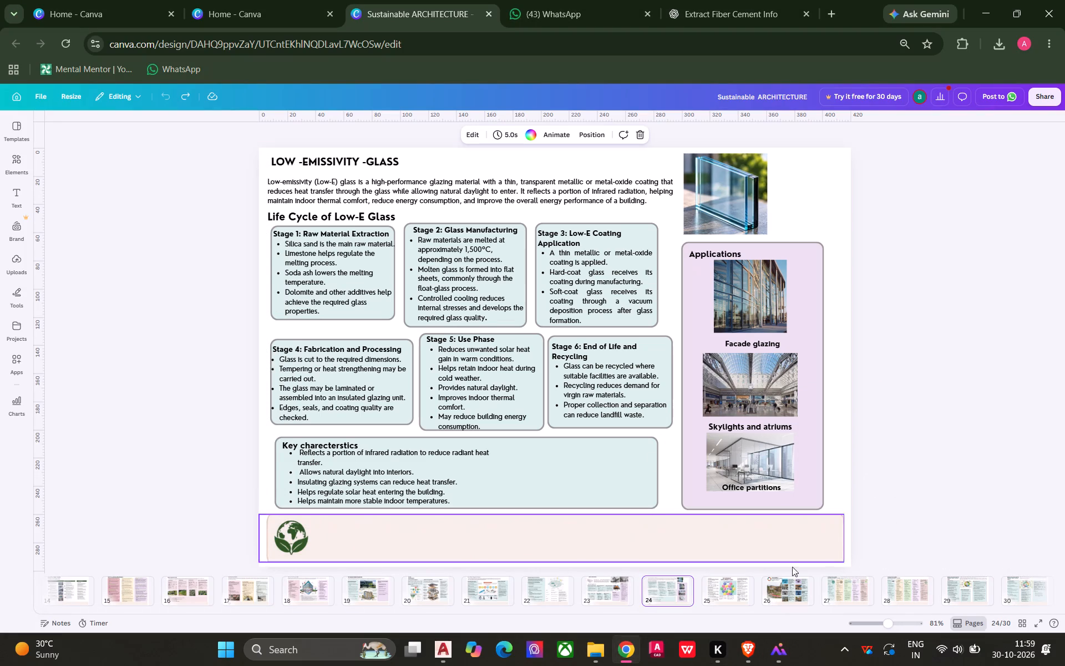
Capture a screenshot of the Sustainability Development Goals page on page 25 and dismiss the capture notification.
{"action": "left_click", "coordinate": [726, 603]}
{"action": "key", "text": "Print"}
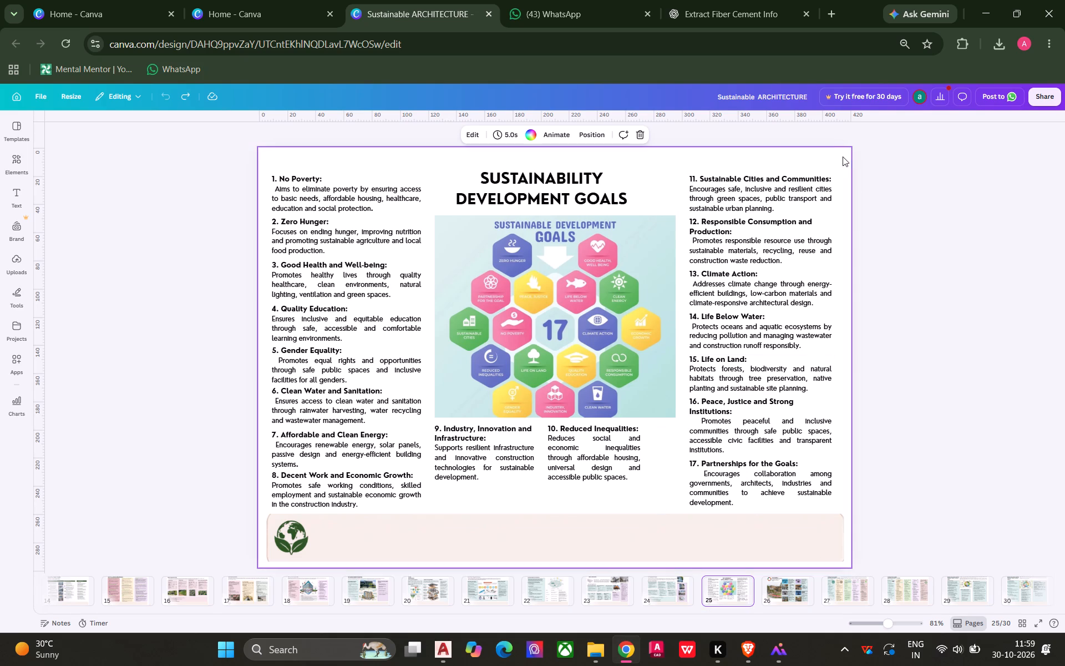
{"action": "left_click_drag", "start_coordinate": [844, 156], "coordinate": [262, 539]}
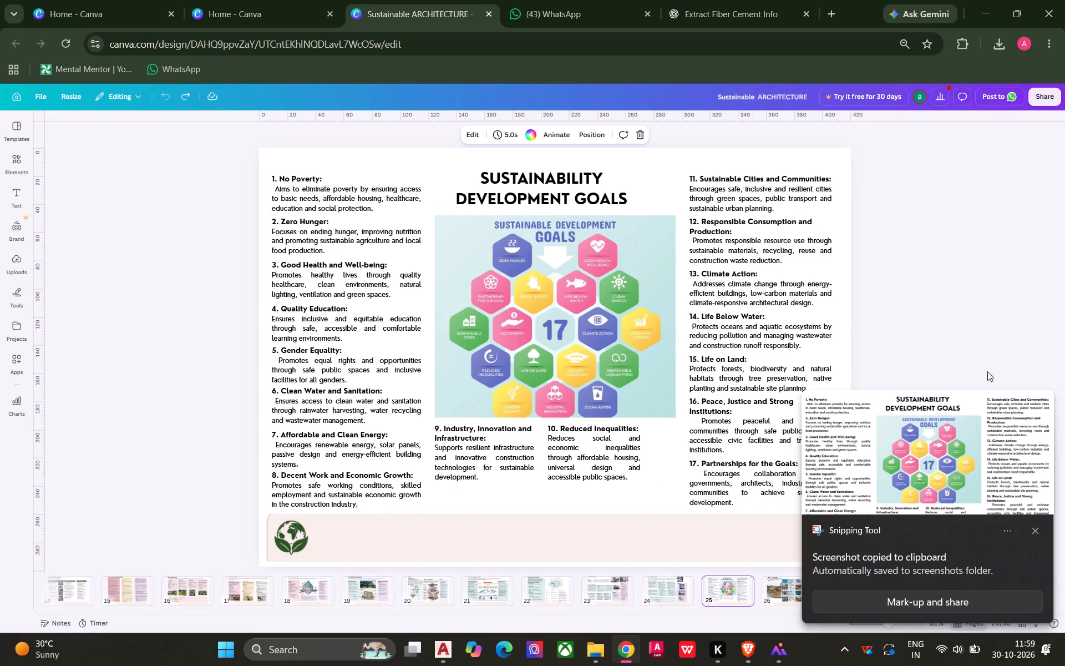
{"action": "left_click", "coordinate": [984, 357]}
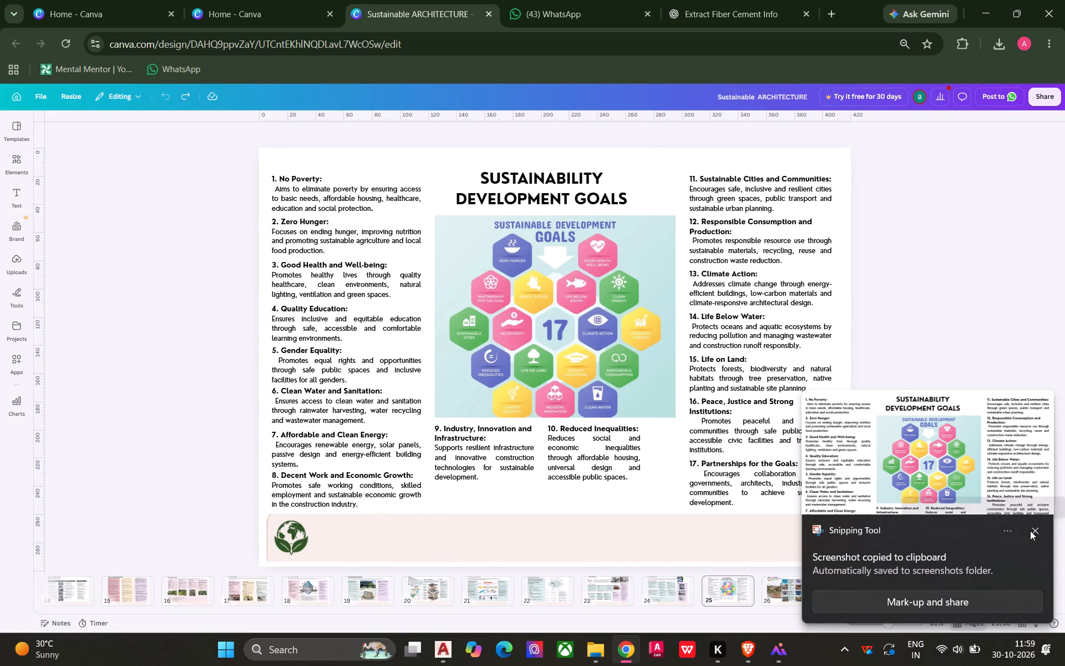
{"action": "left_click", "coordinate": [1034, 528]}
{"action": "left_click", "coordinate": [942, 365]}
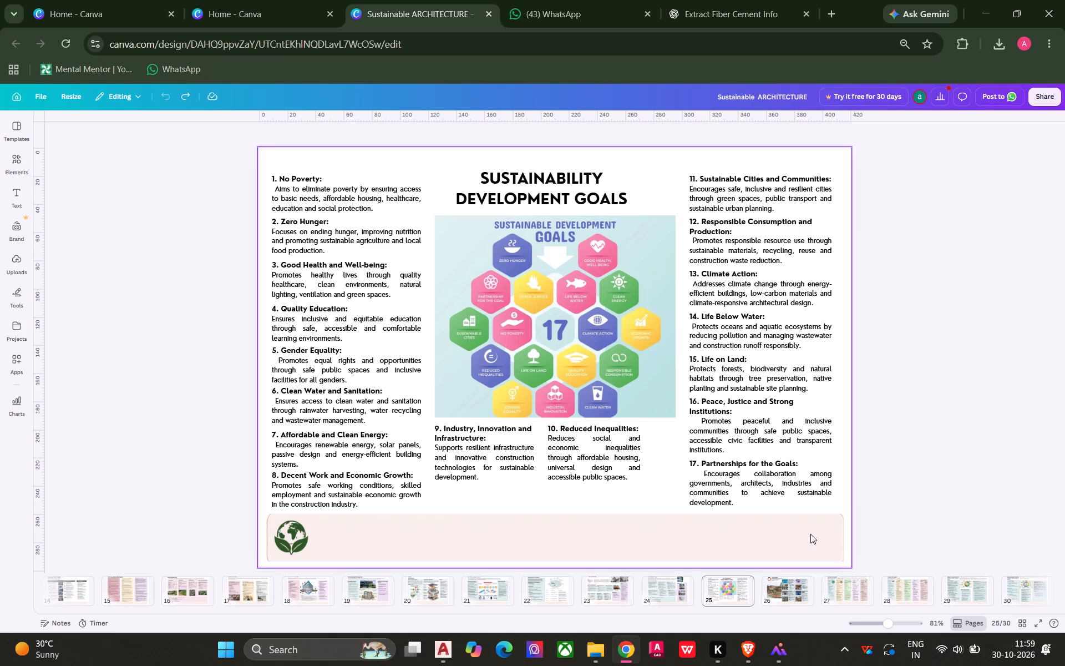
Return to the home page and open the recent "1. Definition of Sustainab..." design.
{"action": "left_click", "coordinate": [13, 97]}
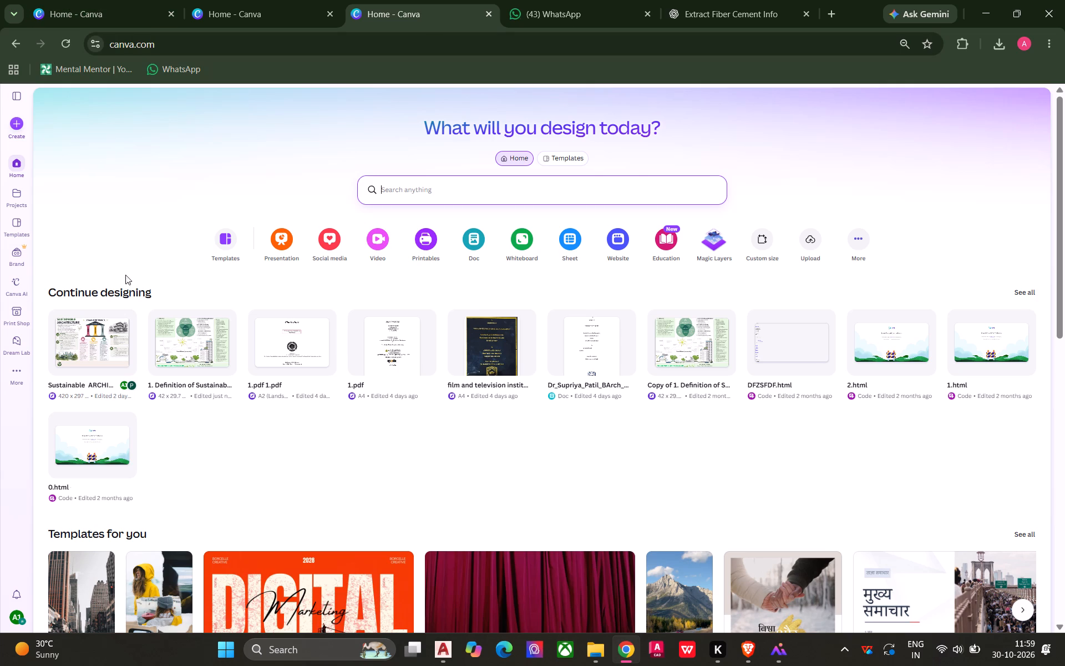
{"action": "left_click", "coordinate": [202, 350]}
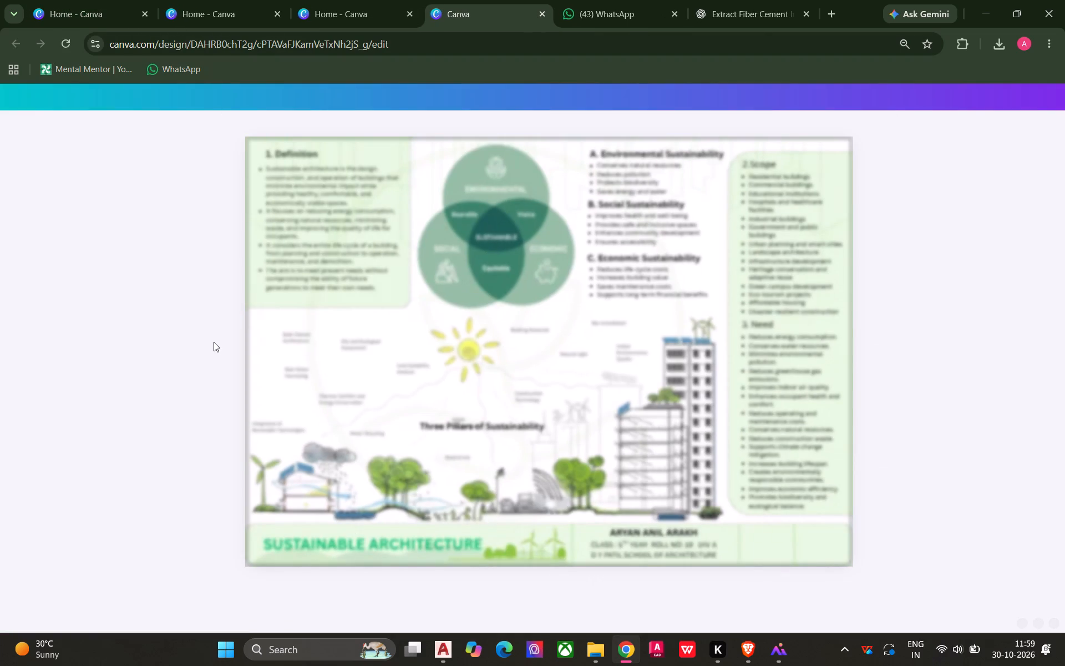
{"action": "left_click_drag", "start_coordinate": [645, 612], "coordinate": [659, 606]}
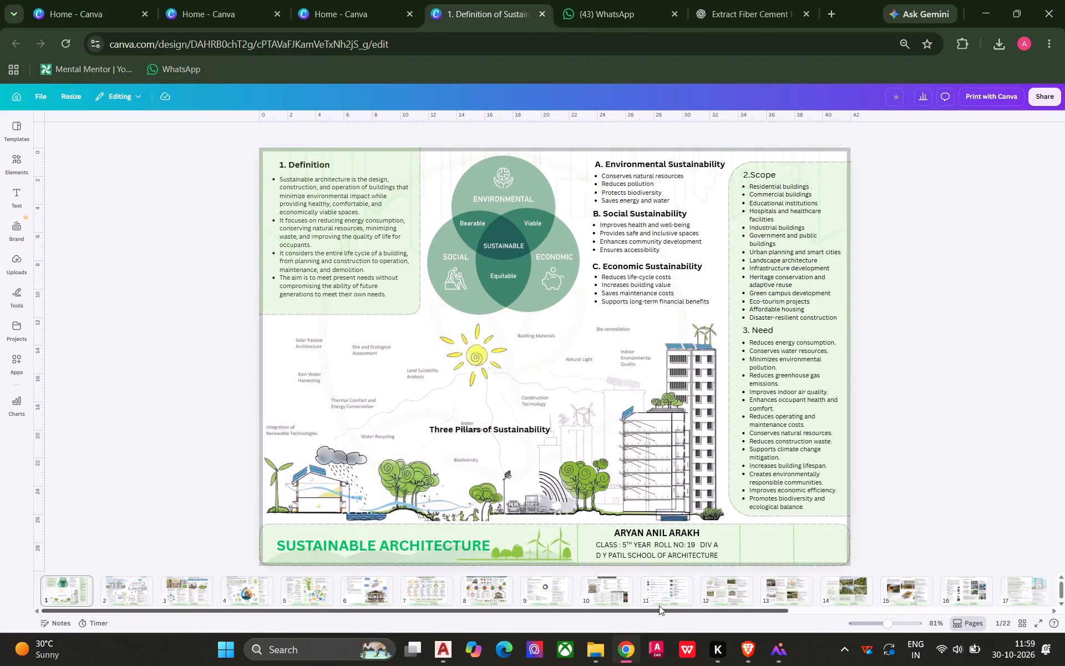
Open page 21, the Fiber Cement Panel page, and lock all of its elements in place.
{"action": "left_click_drag", "start_coordinate": [659, 606], "coordinate": [1064, 571]}
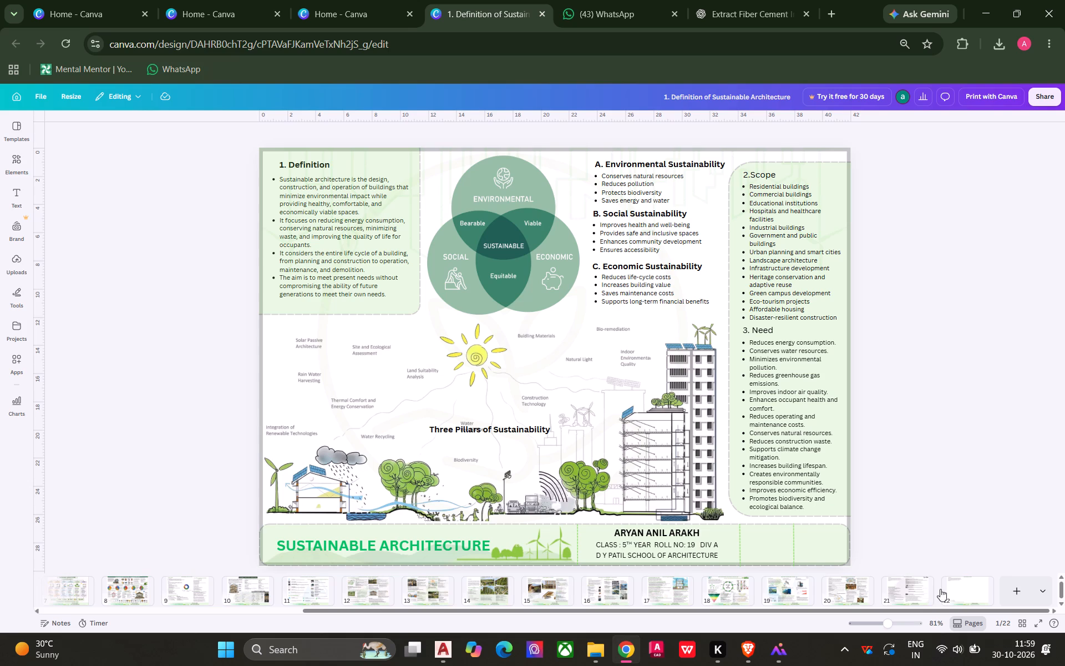
{"action": "left_click", "coordinate": [881, 593]}
{"action": "left_click", "coordinate": [908, 583]}
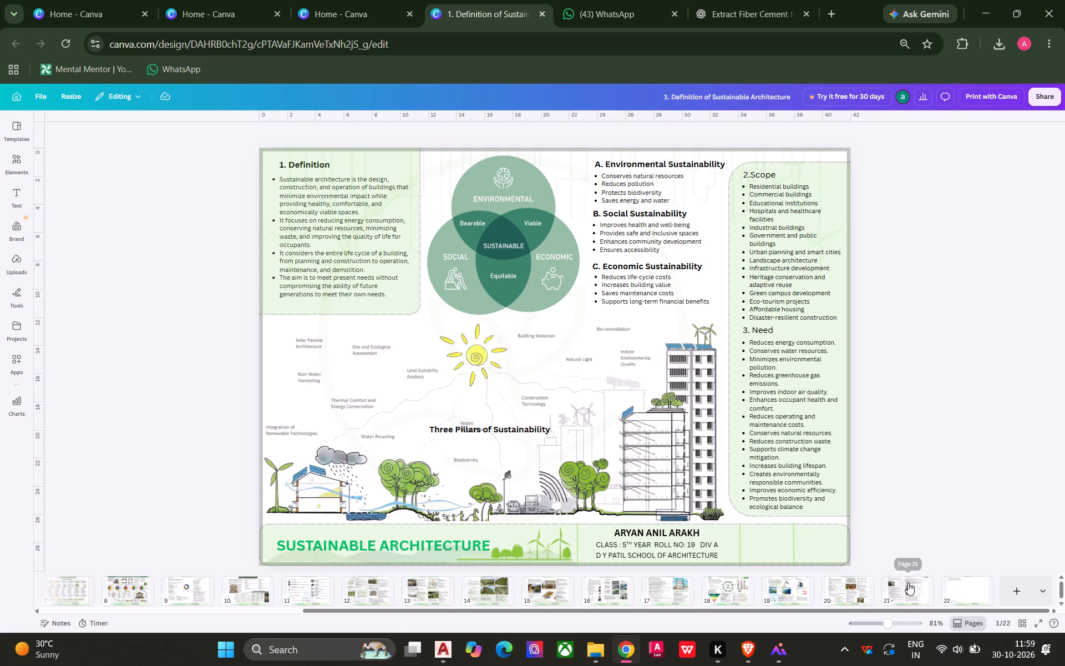
{"action": "left_click_drag", "start_coordinate": [884, 153], "coordinate": [138, 504]}
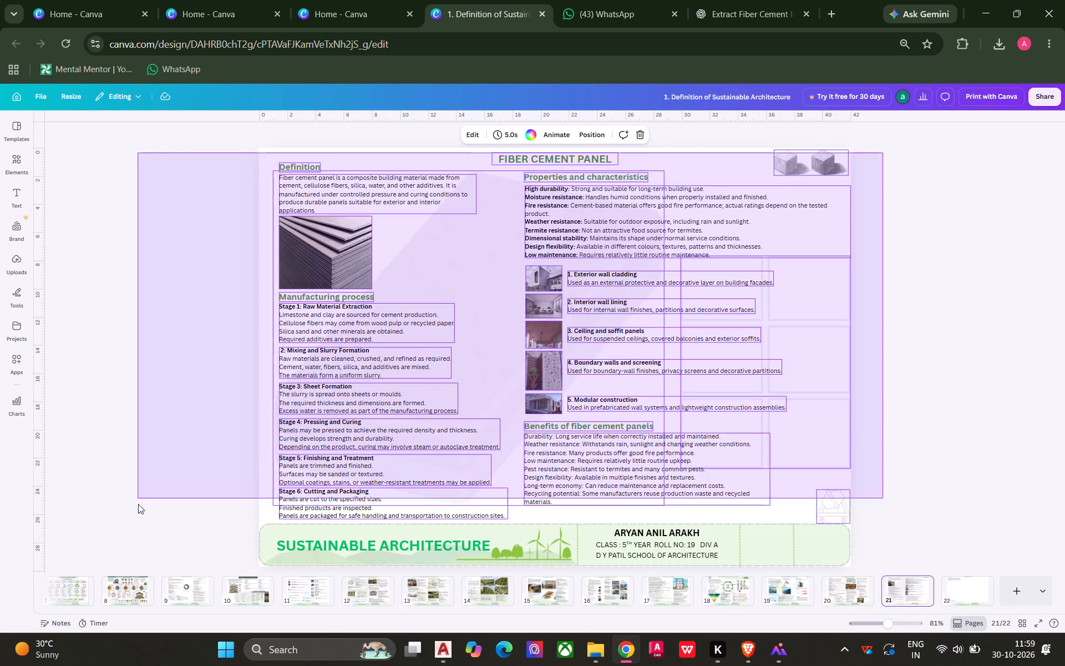
{"action": "left_click_drag", "start_coordinate": [138, 504], "coordinate": [145, 559]}
{"action": "left_click", "coordinate": [544, 169]}
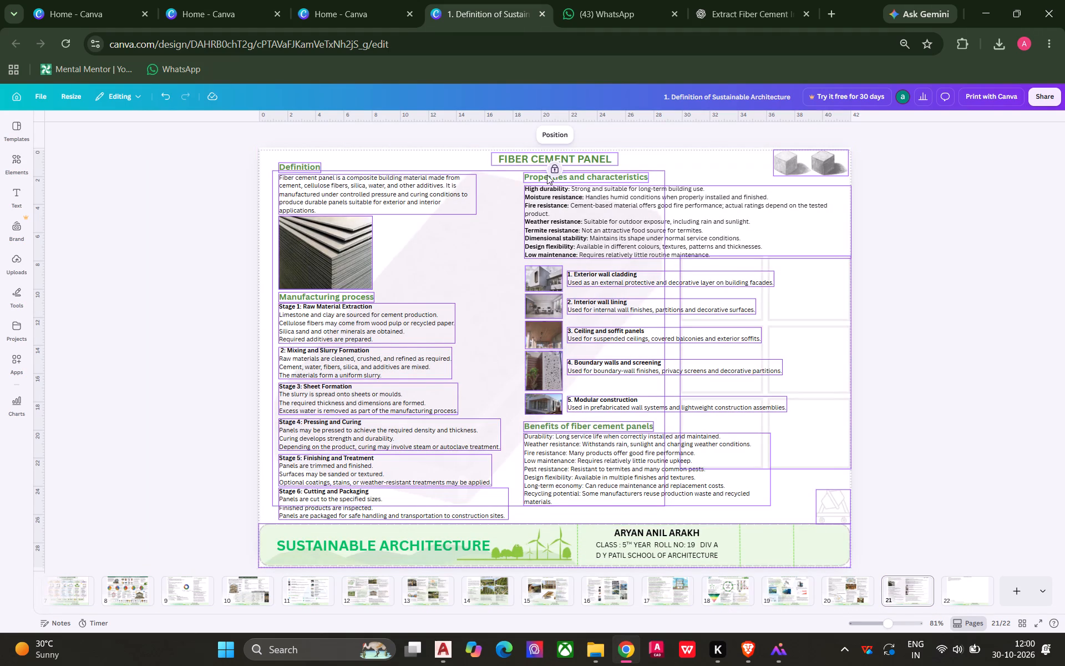
{"action": "left_click", "coordinate": [912, 297]}
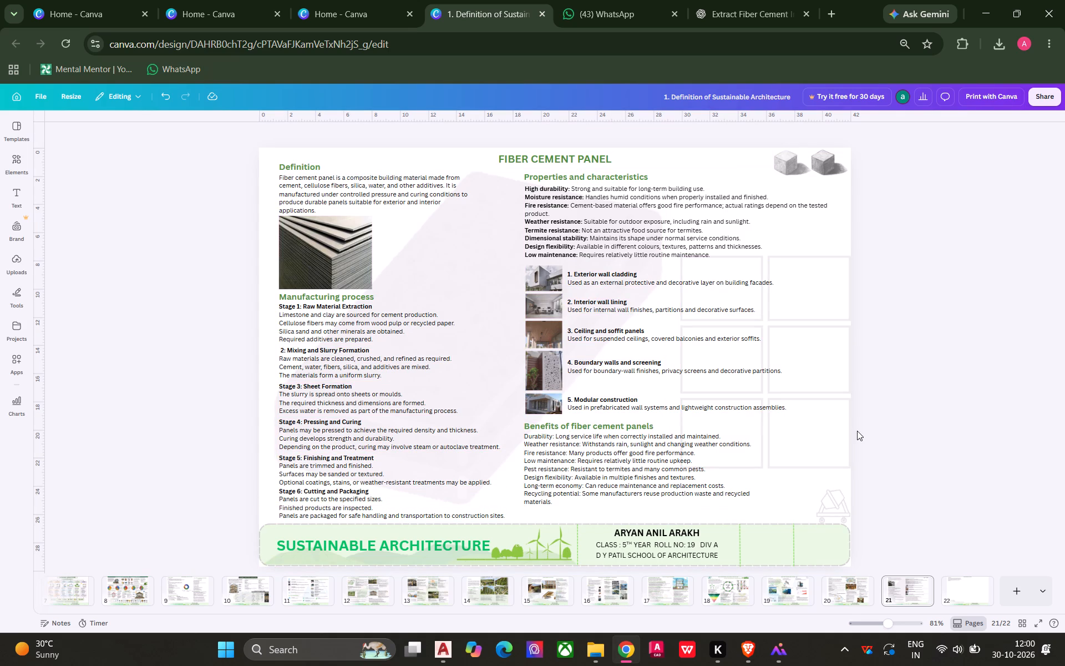
{"action": "left_click", "coordinate": [892, 587]}
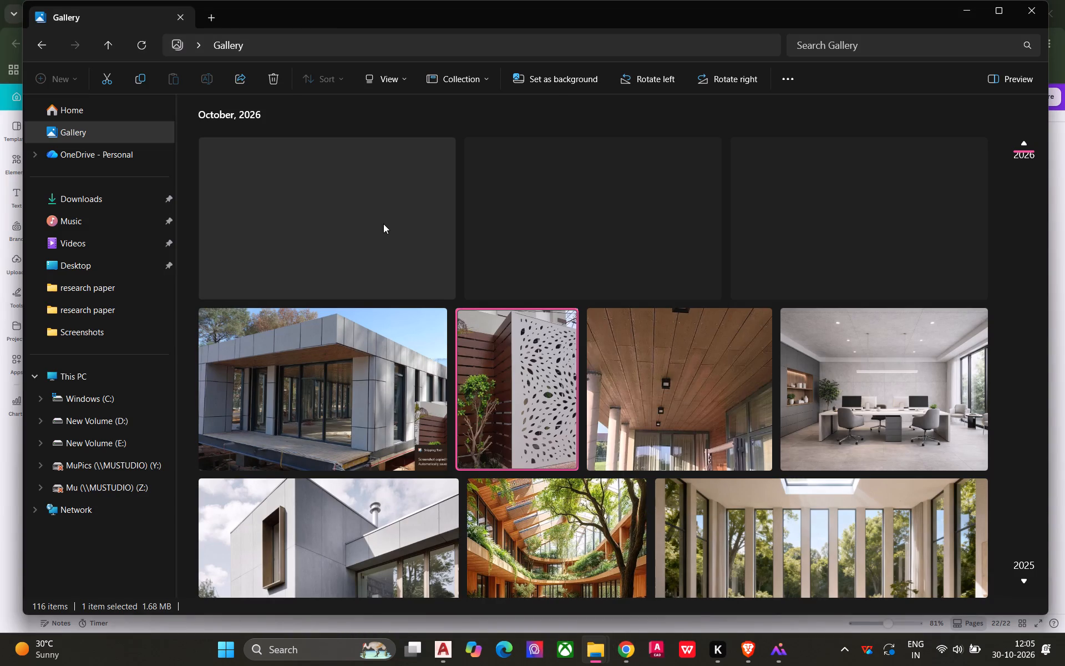
{"action": "left_click", "coordinate": [138, 42]}
{"action": "left_click", "coordinate": [242, 189]}
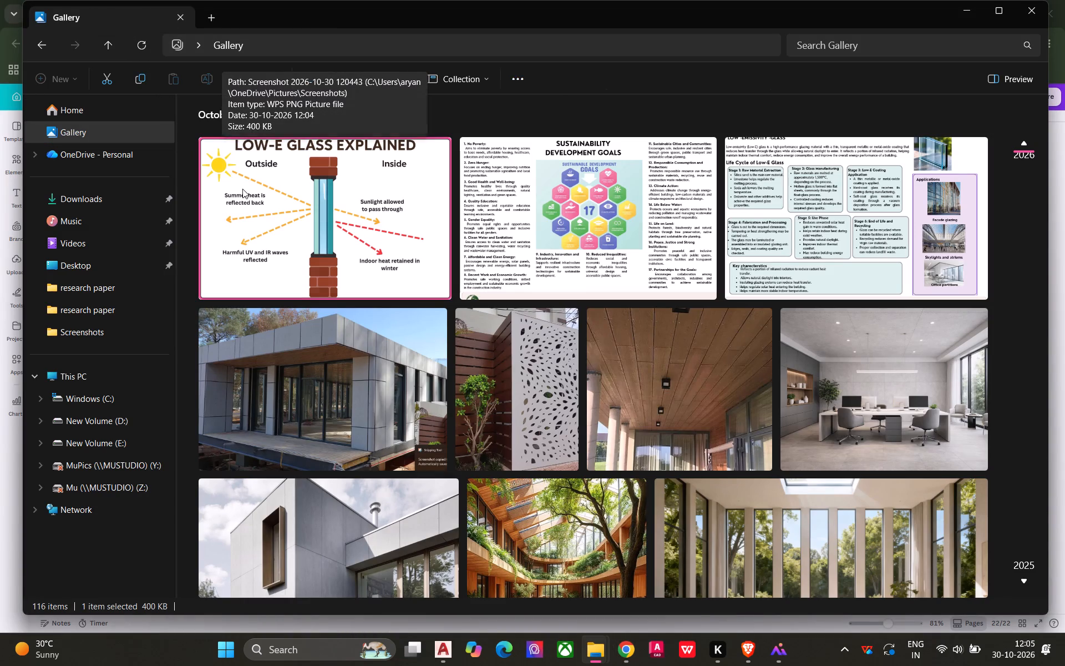
{"action": "key", "text": "ctrl+c"}
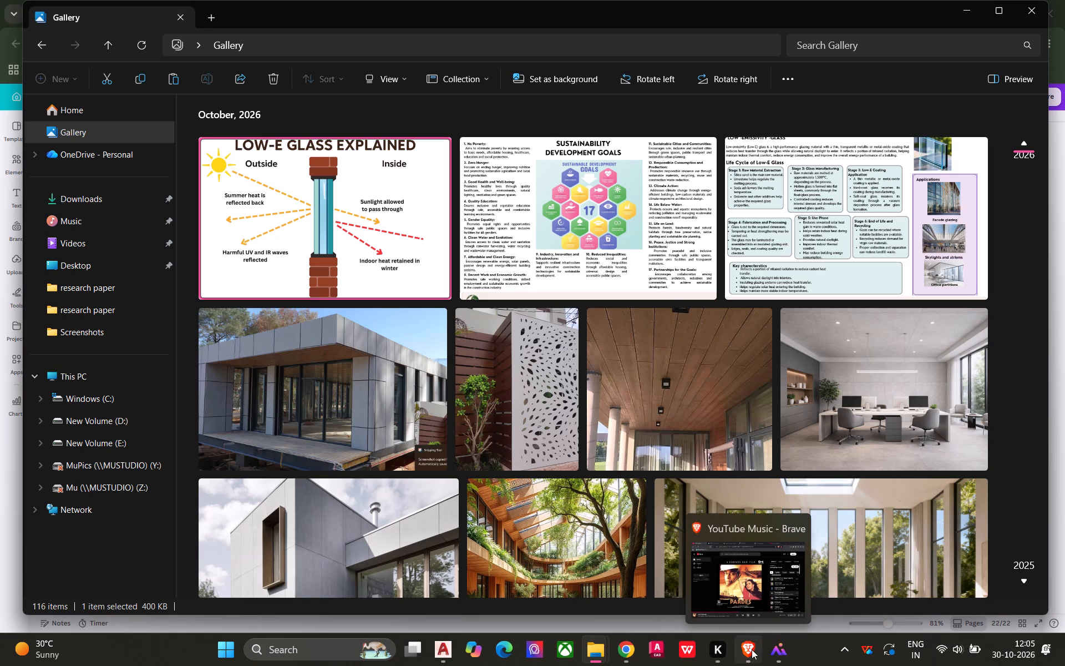
{"action": "left_click", "coordinate": [626, 603]}
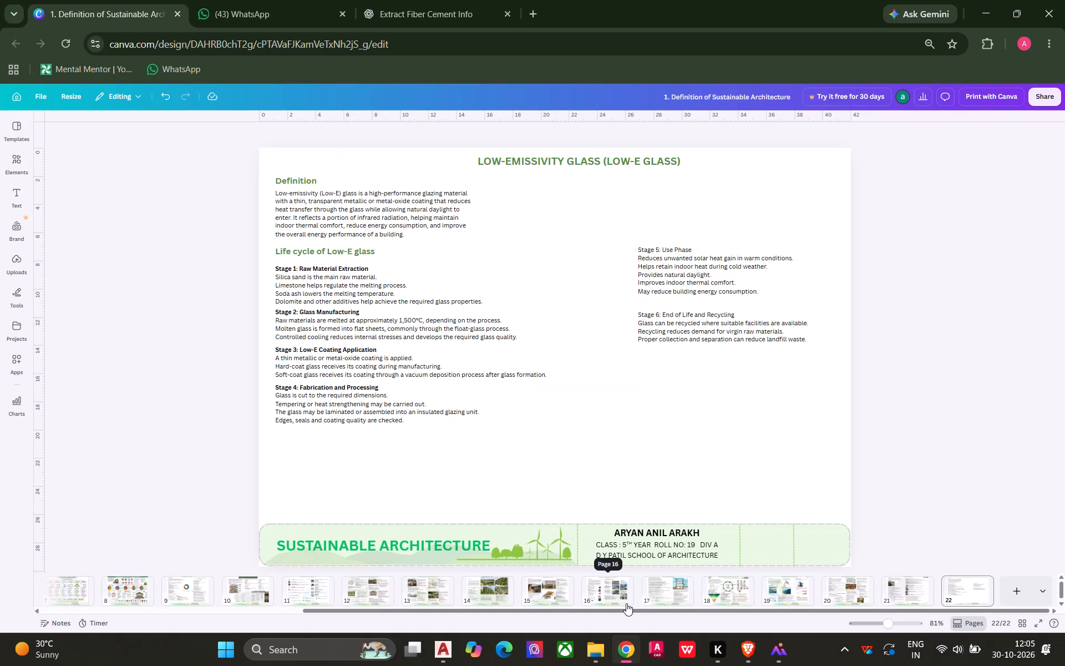
{"action": "left_click", "coordinate": [534, 445]}
{"action": "key", "text": "ctrl+v"}
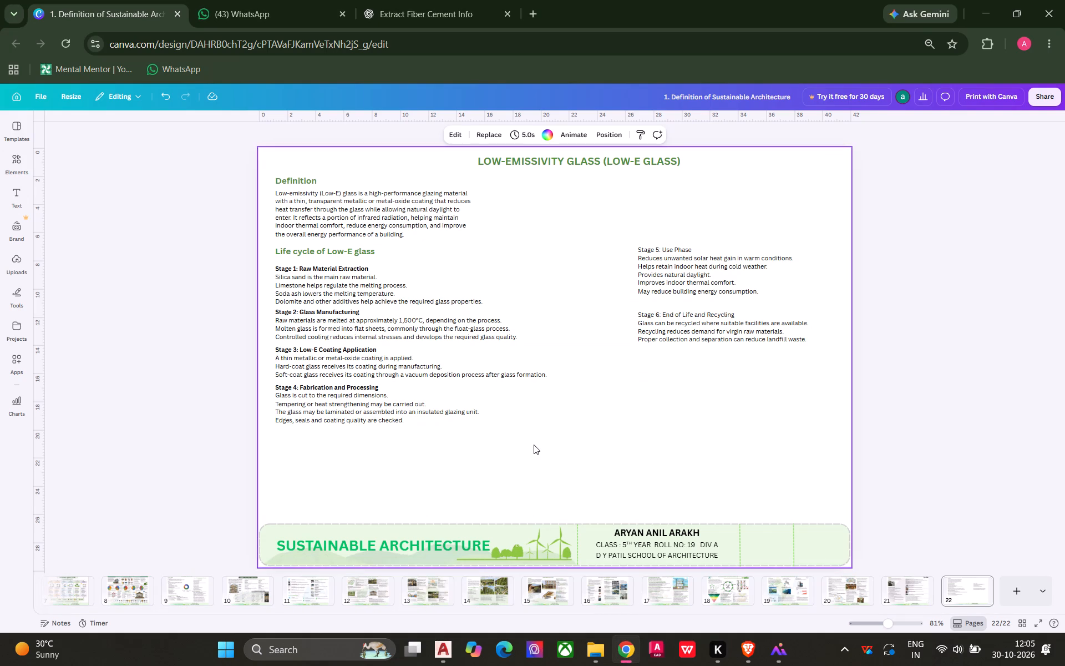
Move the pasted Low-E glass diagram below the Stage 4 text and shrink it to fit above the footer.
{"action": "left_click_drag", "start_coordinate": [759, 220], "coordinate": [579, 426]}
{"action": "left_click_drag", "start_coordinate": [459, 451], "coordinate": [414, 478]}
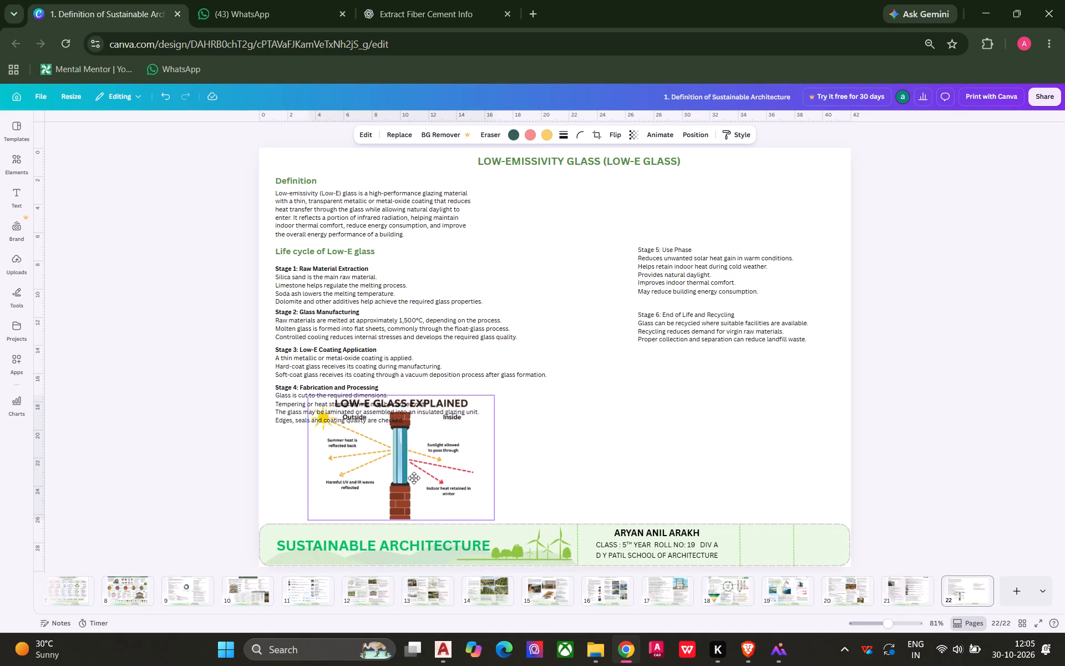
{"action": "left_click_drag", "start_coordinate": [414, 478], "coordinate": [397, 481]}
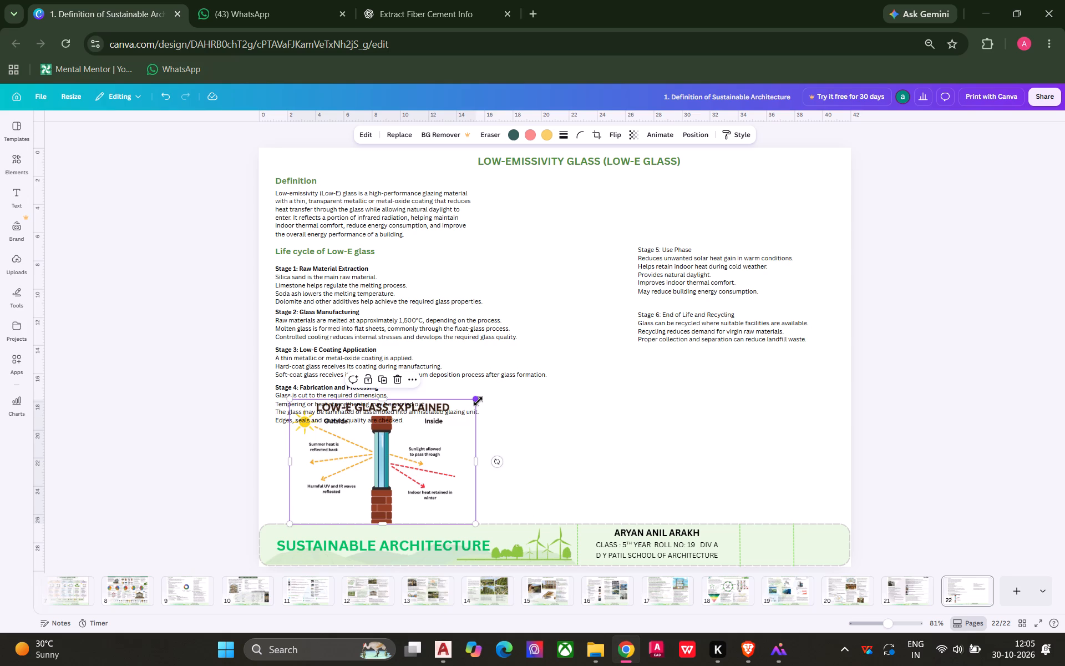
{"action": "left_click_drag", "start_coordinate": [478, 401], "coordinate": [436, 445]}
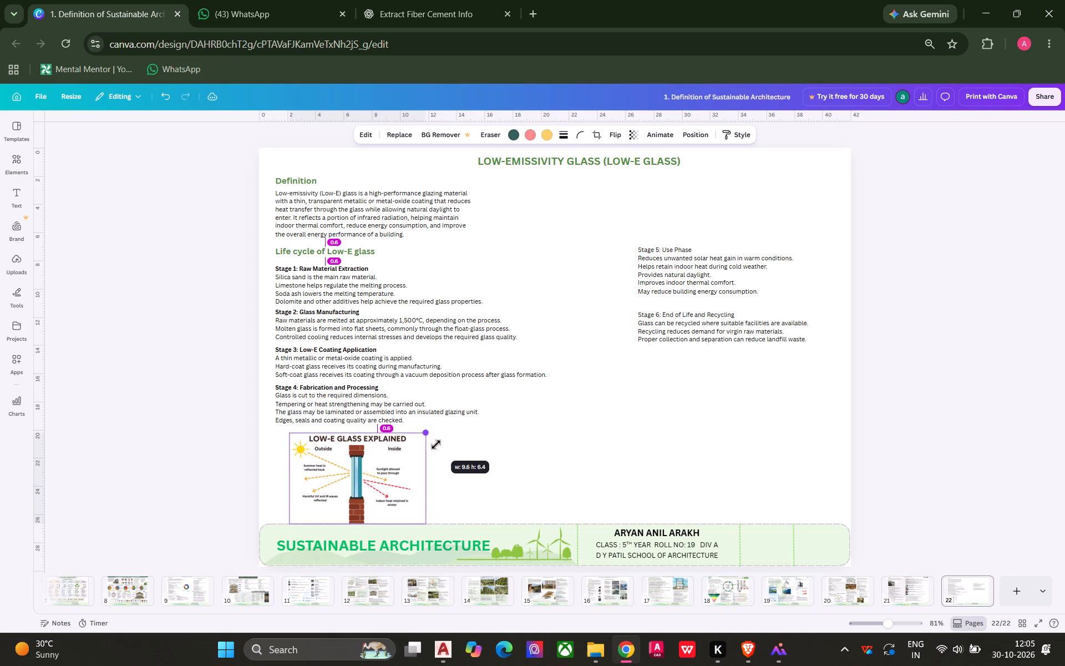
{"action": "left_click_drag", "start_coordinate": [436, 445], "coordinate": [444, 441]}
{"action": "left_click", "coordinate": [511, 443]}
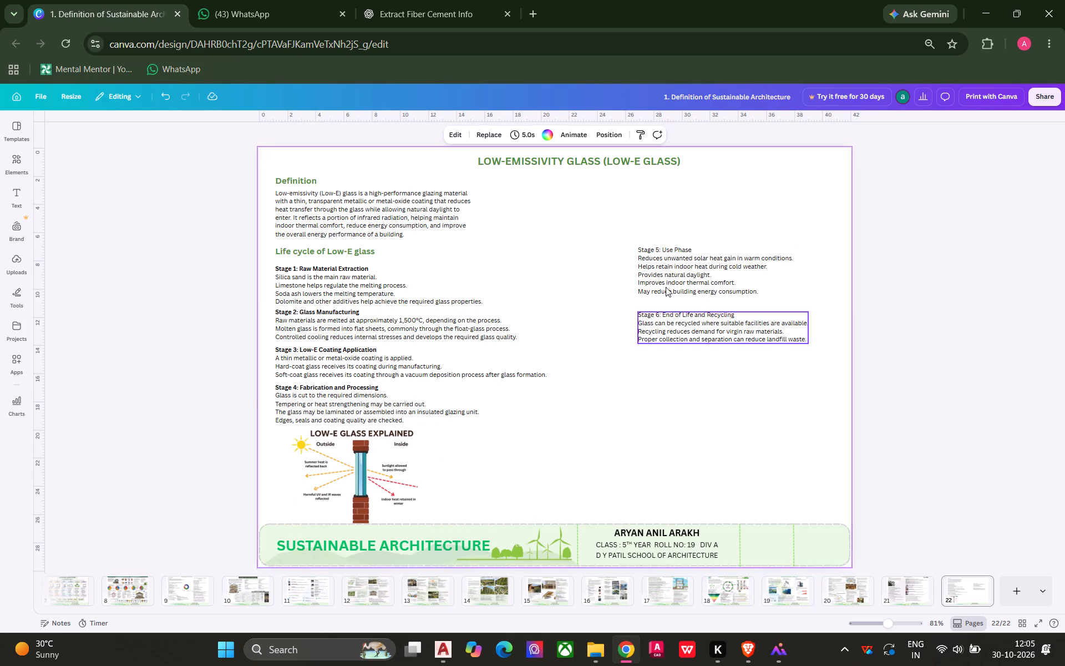
Move the Stage 5 and Stage 6 text blocks together to the lower middle of the page, just above the footer.
{"action": "left_click_drag", "start_coordinate": [700, 221], "coordinate": [639, 353]}
{"action": "left_click_drag", "start_coordinate": [656, 324], "coordinate": [651, 353]}
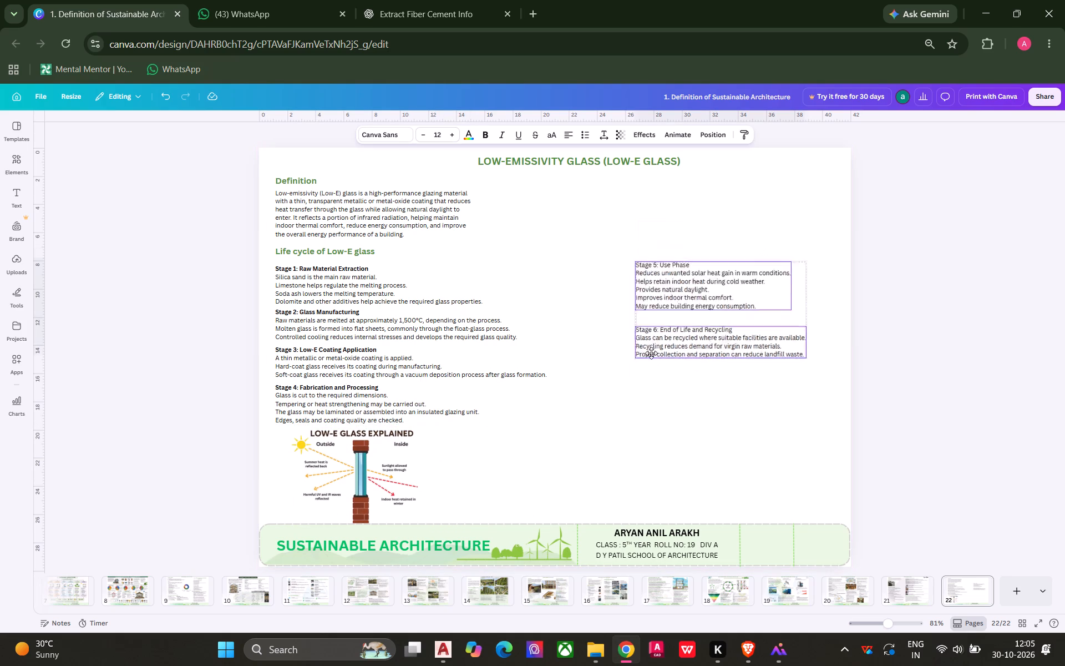
{"action": "left_click_drag", "start_coordinate": [651, 353], "coordinate": [548, 507]}
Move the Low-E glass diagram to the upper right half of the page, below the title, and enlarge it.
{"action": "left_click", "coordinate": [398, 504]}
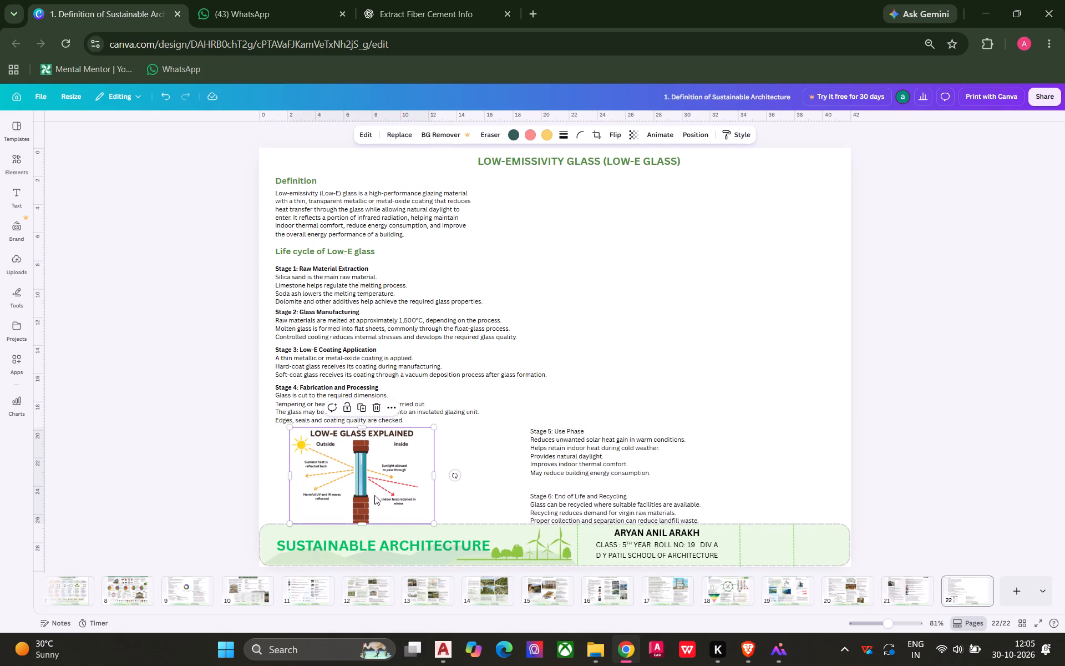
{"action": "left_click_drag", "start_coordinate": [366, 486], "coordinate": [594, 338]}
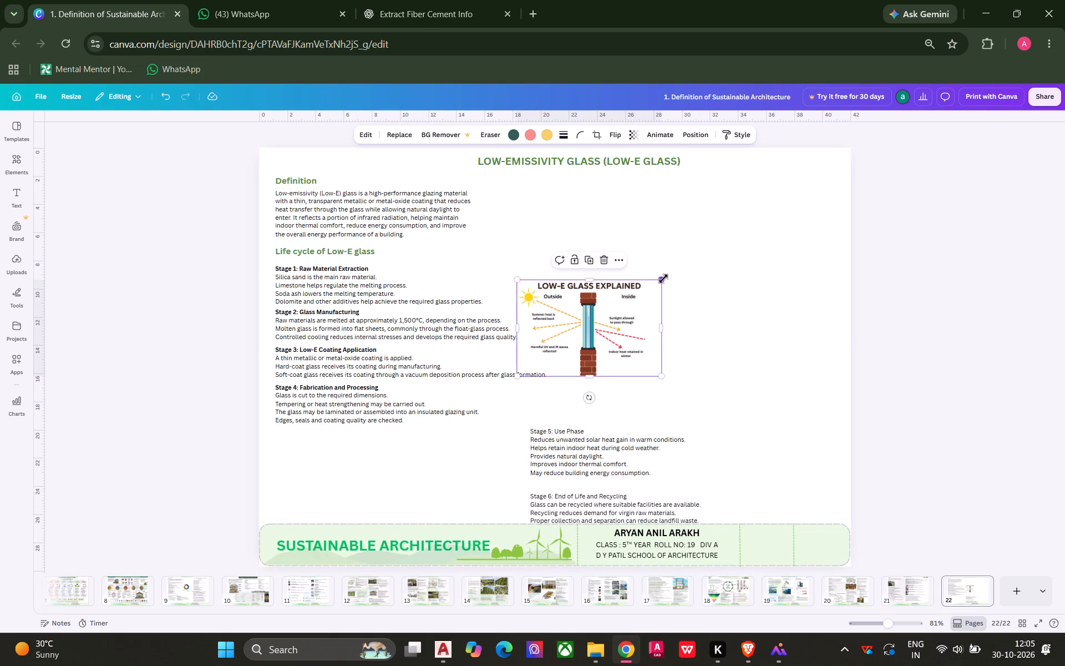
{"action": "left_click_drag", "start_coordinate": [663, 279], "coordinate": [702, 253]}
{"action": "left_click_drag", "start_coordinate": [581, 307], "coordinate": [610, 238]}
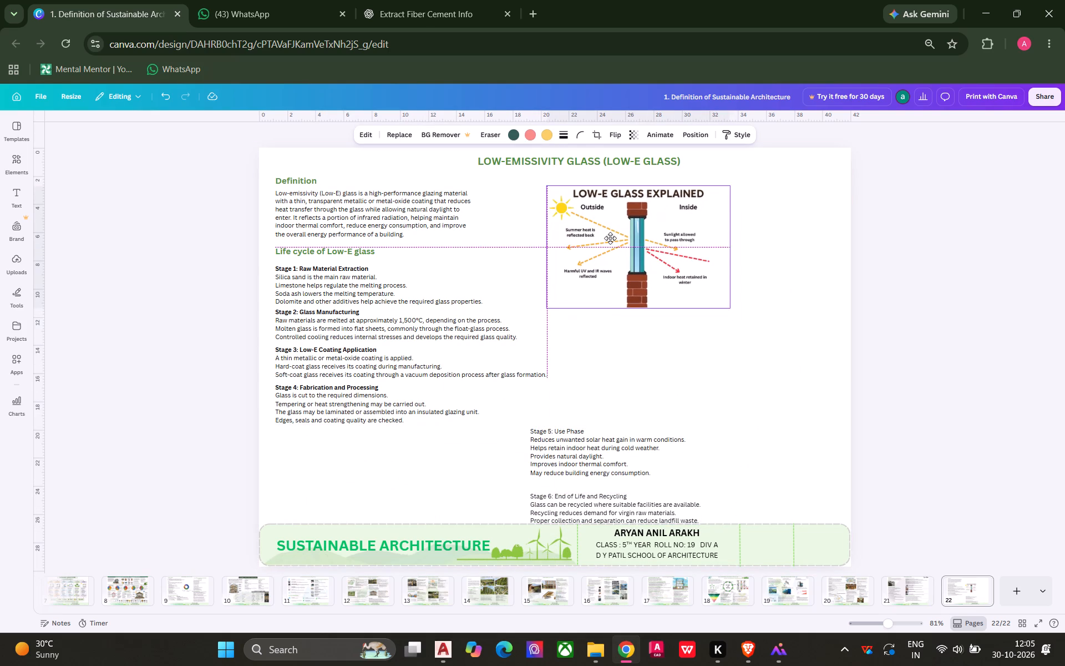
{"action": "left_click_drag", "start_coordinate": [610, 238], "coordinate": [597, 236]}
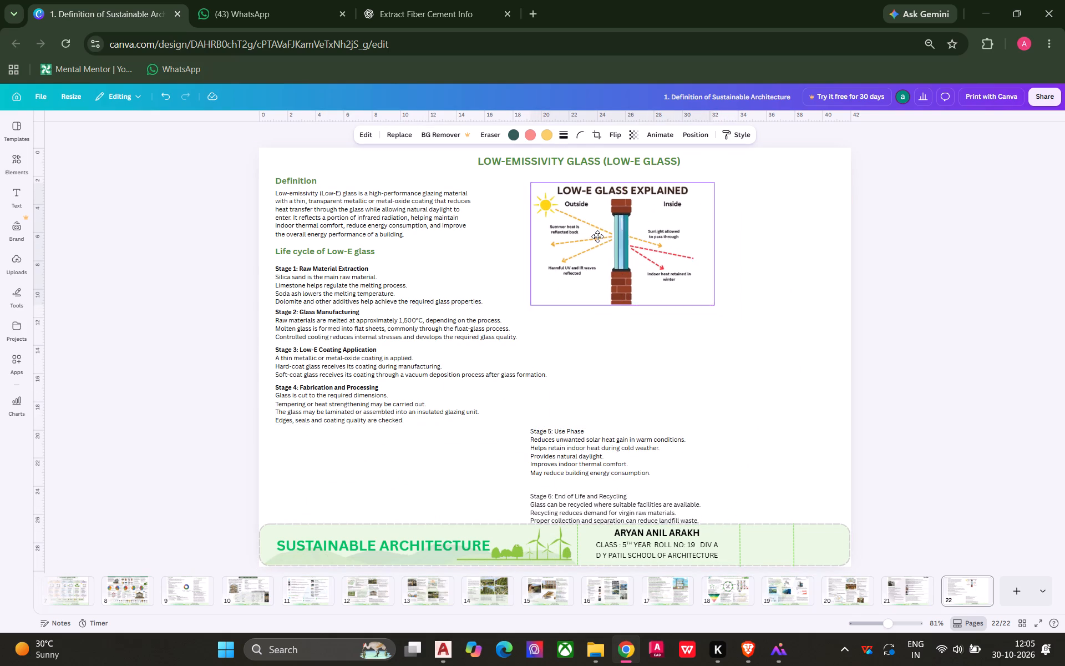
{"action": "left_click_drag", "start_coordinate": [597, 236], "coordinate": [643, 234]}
Move the "Life cycle of Low-E glass" heading and the Stage 1 to 4 text blocks together down to just above the footer.
{"action": "left_click_drag", "start_coordinate": [433, 251], "coordinate": [322, 385]}
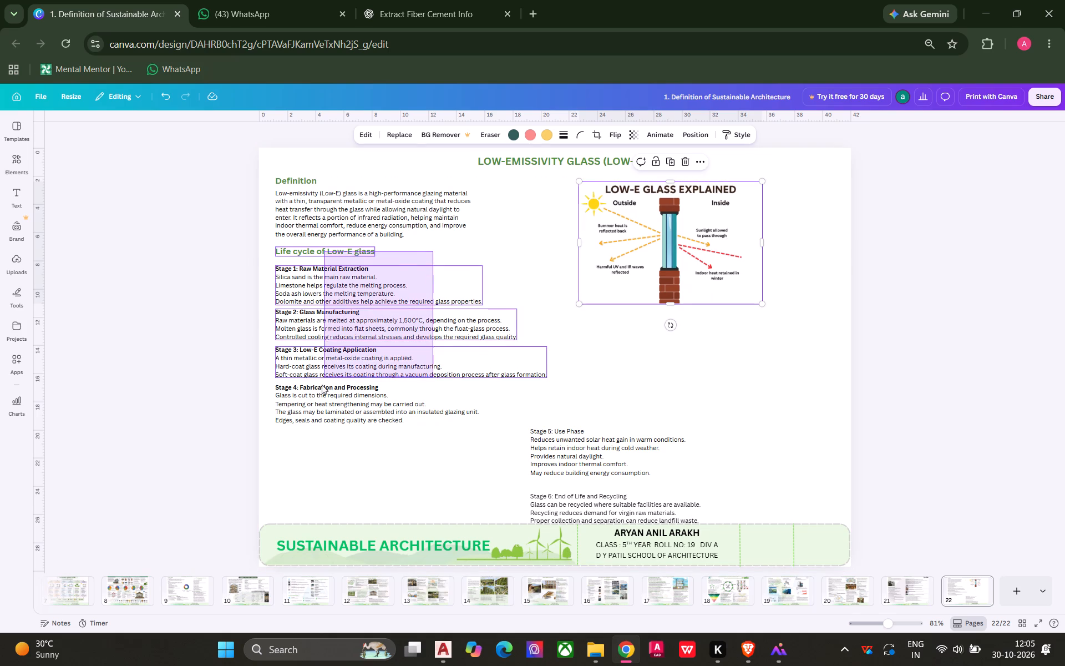
{"action": "left_click_drag", "start_coordinate": [322, 385], "coordinate": [305, 432]}
{"action": "left_click_drag", "start_coordinate": [294, 414], "coordinate": [292, 511]}
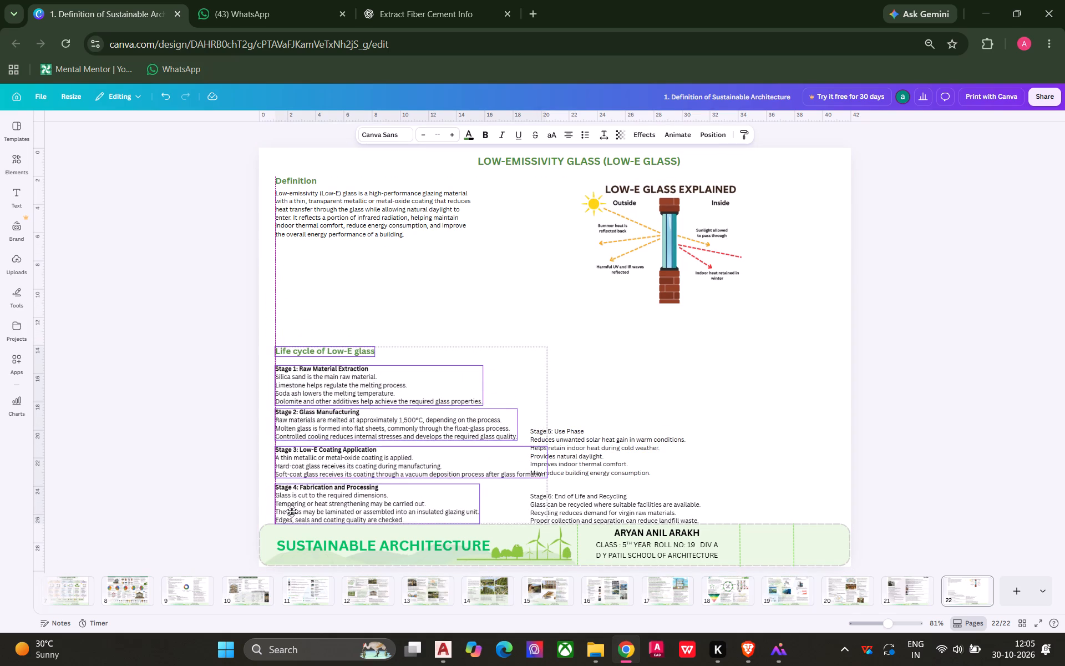
{"action": "left_click_drag", "start_coordinate": [292, 511], "coordinate": [292, 509]}
{"action": "left_click", "coordinate": [468, 286]}
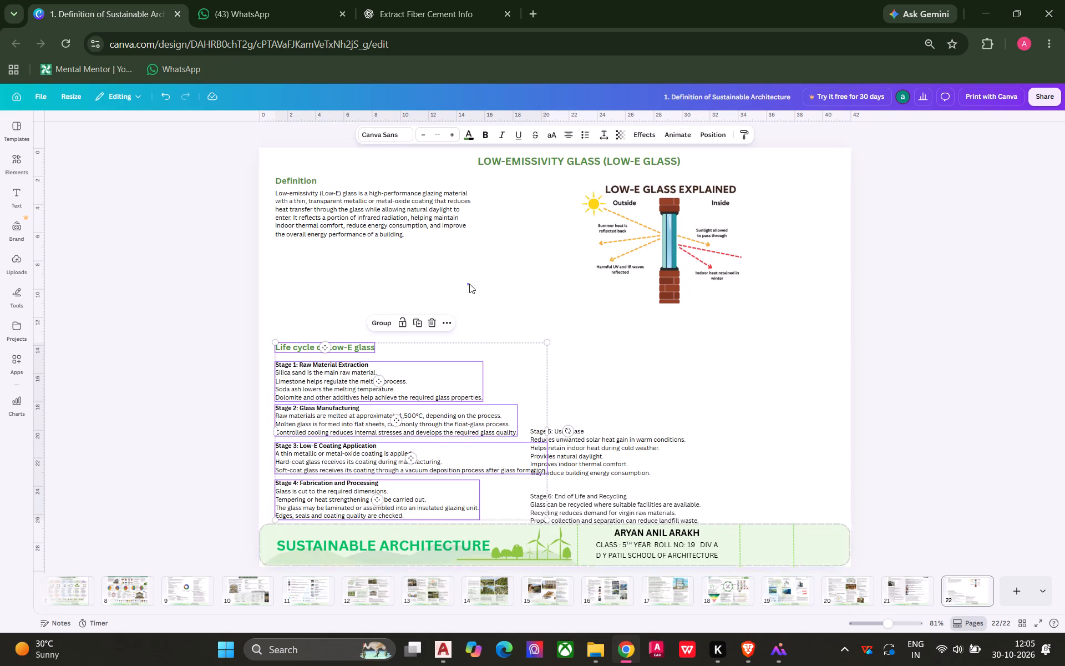
Move the Low-E glass diagram below the Definition paragraph, left-aligned with it, and shrink it to fit the gap above the life cycle heading.
{"action": "left_click", "coordinate": [676, 241]}
{"action": "left_click_drag", "start_coordinate": [654, 245], "coordinate": [347, 297]}
{"action": "left_click", "coordinate": [511, 343]}
{"action": "left_click", "coordinate": [388, 324]}
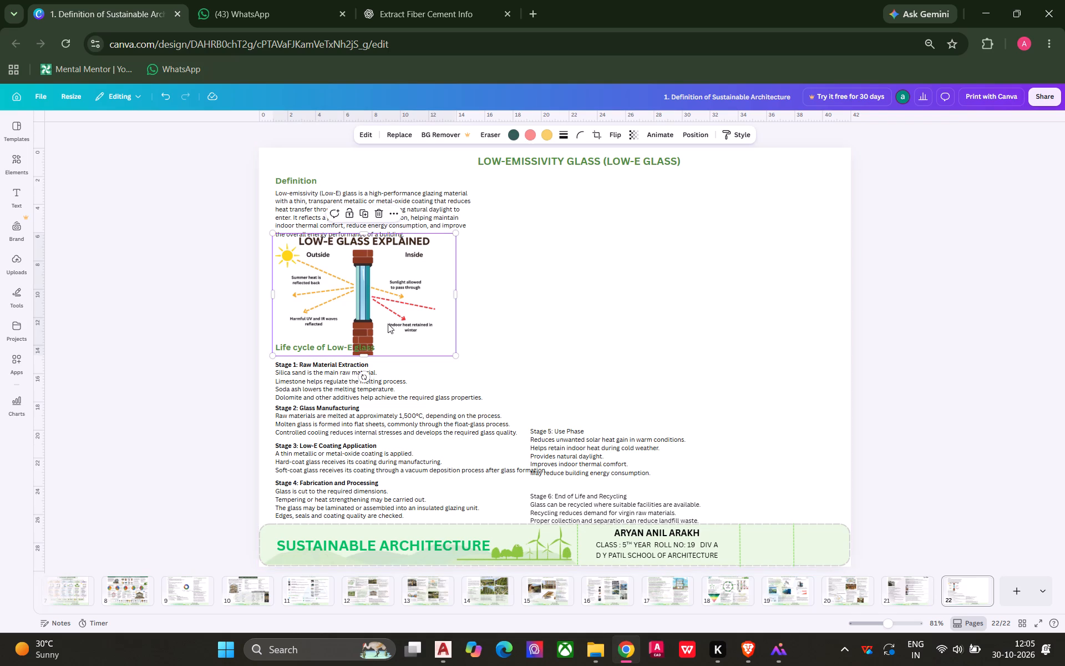
{"action": "left_click_drag", "start_coordinate": [457, 357], "coordinate": [436, 332]}
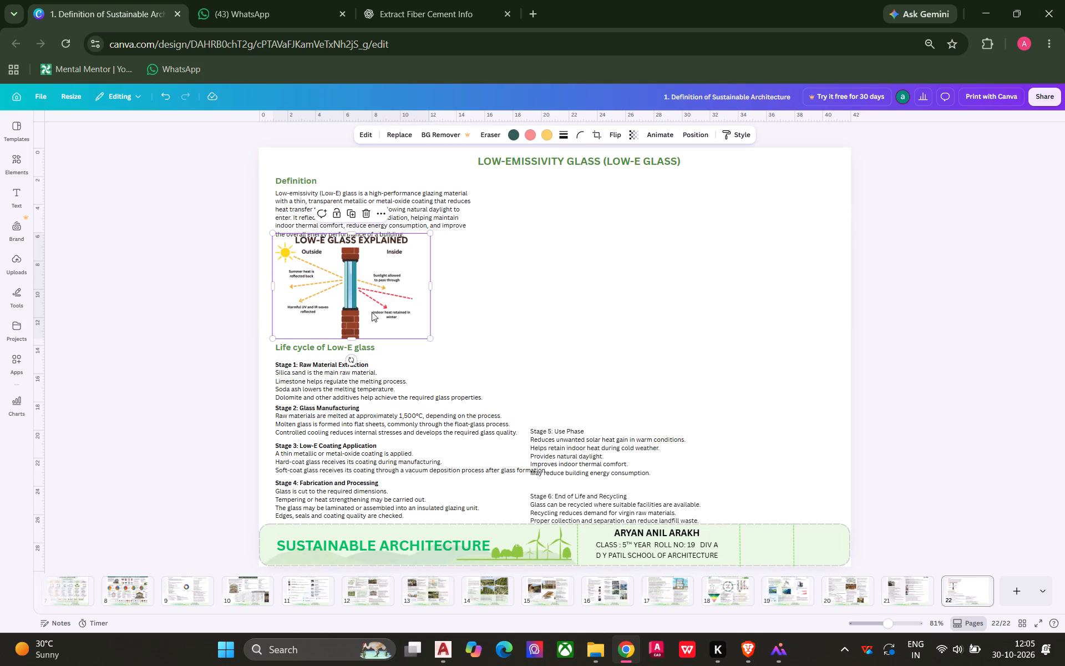
{"action": "left_click_drag", "start_coordinate": [373, 286], "coordinate": [394, 299]}
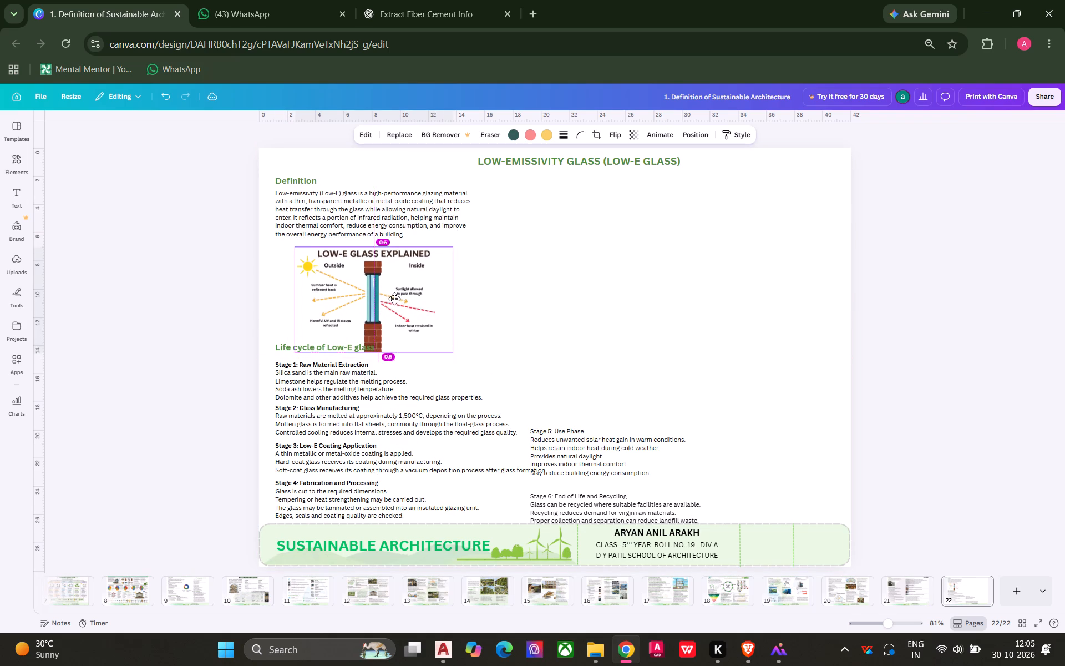
{"action": "left_click_drag", "start_coordinate": [394, 299], "coordinate": [375, 292]}
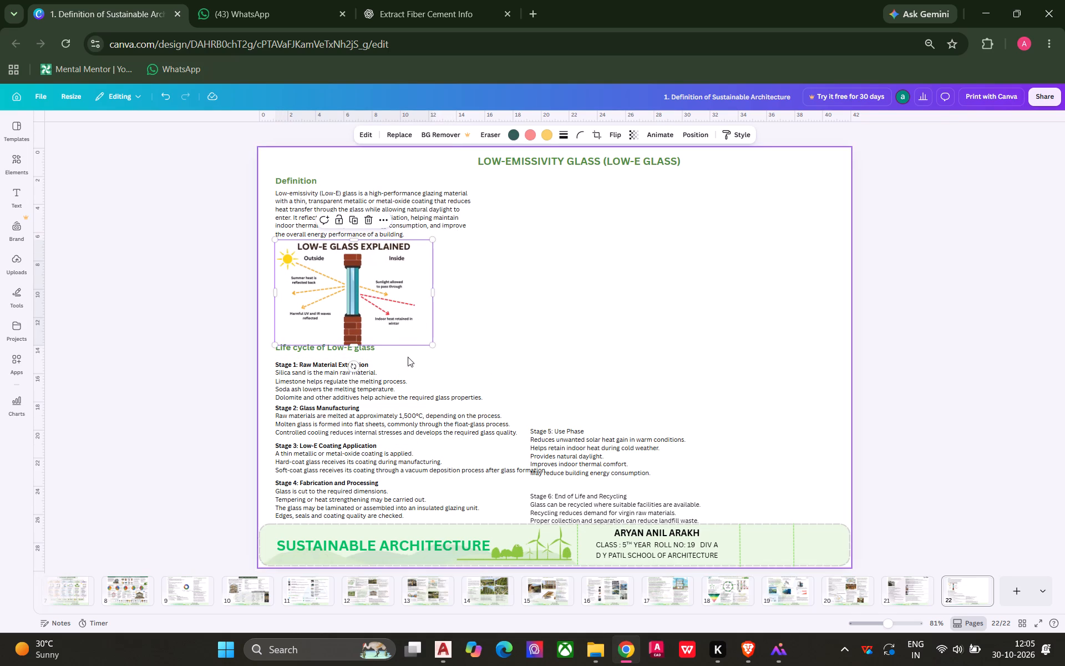
{"action": "left_click", "coordinate": [408, 359]}
Shift the "Life cycle of Low-E glass" heading slightly down so it clears the diagram above it.
{"action": "left_click", "coordinate": [326, 346]}
{"action": "left_click_drag", "start_coordinate": [314, 346], "coordinate": [314, 352]}
{"action": "left_click", "coordinate": [554, 354]}
Enlarge the Low-E glass diagram slightly so it fills the gap above the life cycle heading.
{"action": "left_click", "coordinate": [387, 295]}
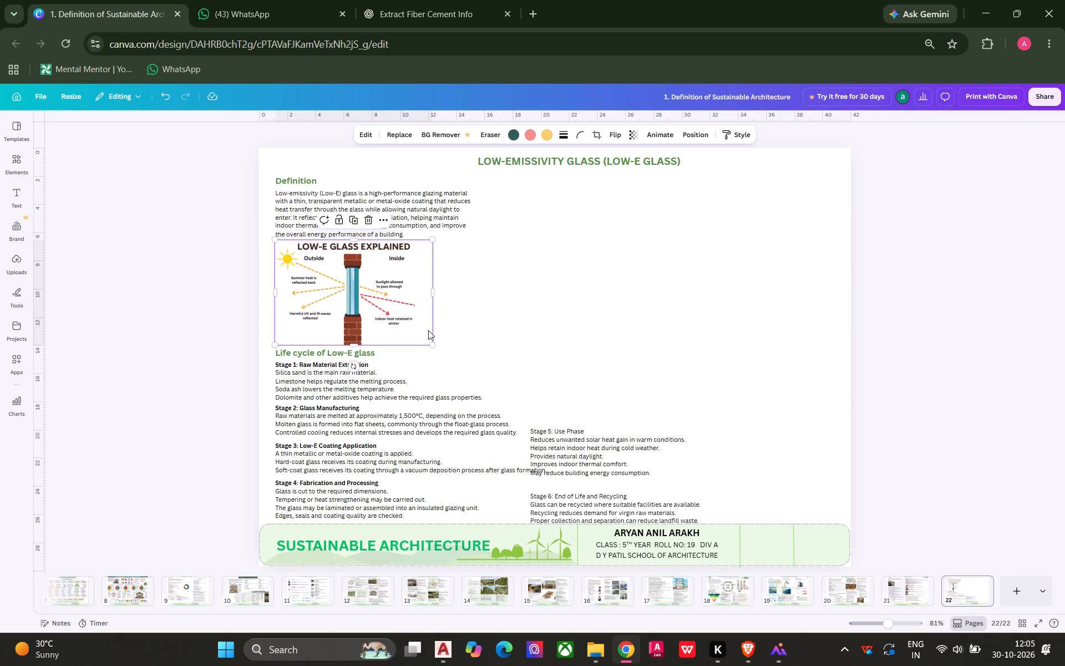
{"action": "left_click_drag", "start_coordinate": [433, 344], "coordinate": [439, 344]}
{"action": "left_click", "coordinate": [528, 314]}
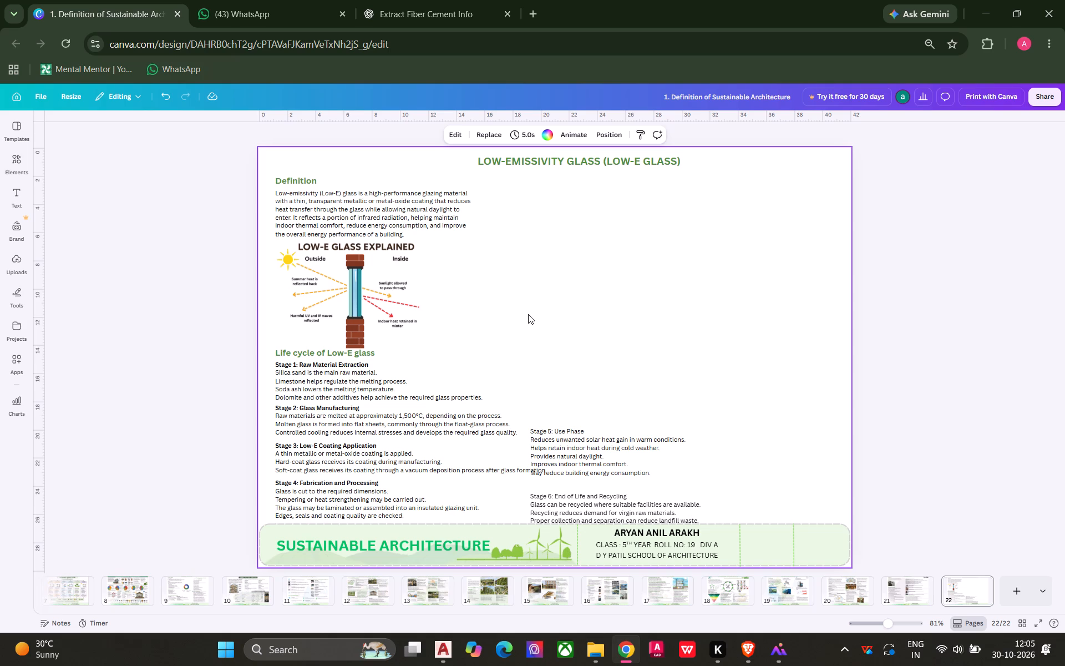
Move the Stage 4: Fabrication and Processing text block into the right half of the page, above Stage 5.
{"action": "left_click", "coordinate": [366, 494]}
{"action": "left_click_drag", "start_coordinate": [324, 490], "coordinate": [340, 490]}
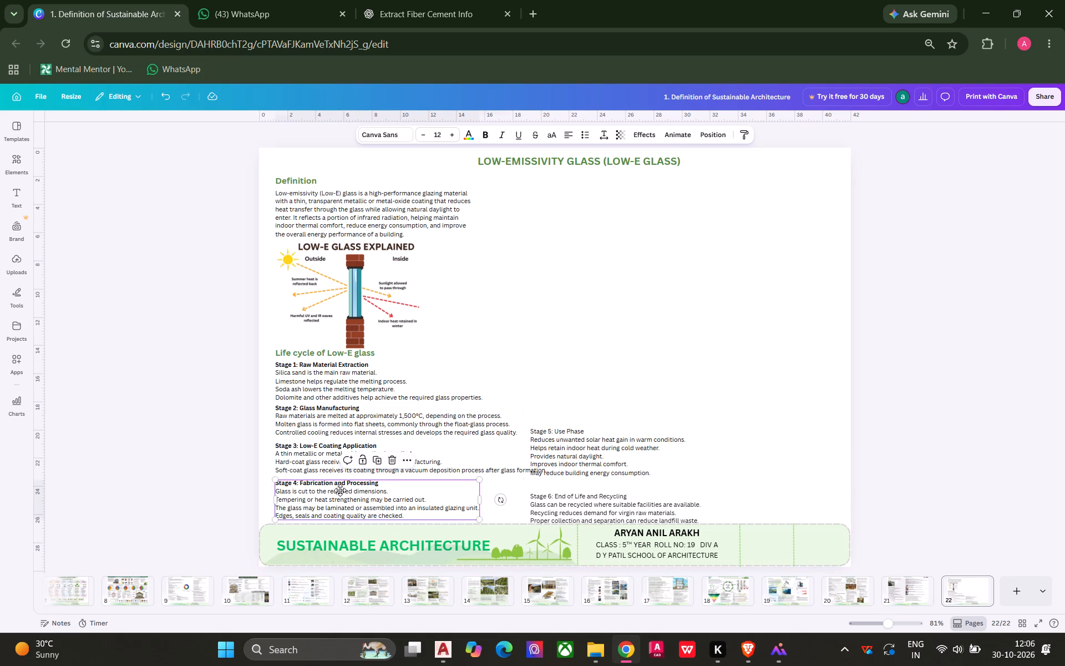
{"action": "left_click_drag", "start_coordinate": [340, 490], "coordinate": [570, 375]}
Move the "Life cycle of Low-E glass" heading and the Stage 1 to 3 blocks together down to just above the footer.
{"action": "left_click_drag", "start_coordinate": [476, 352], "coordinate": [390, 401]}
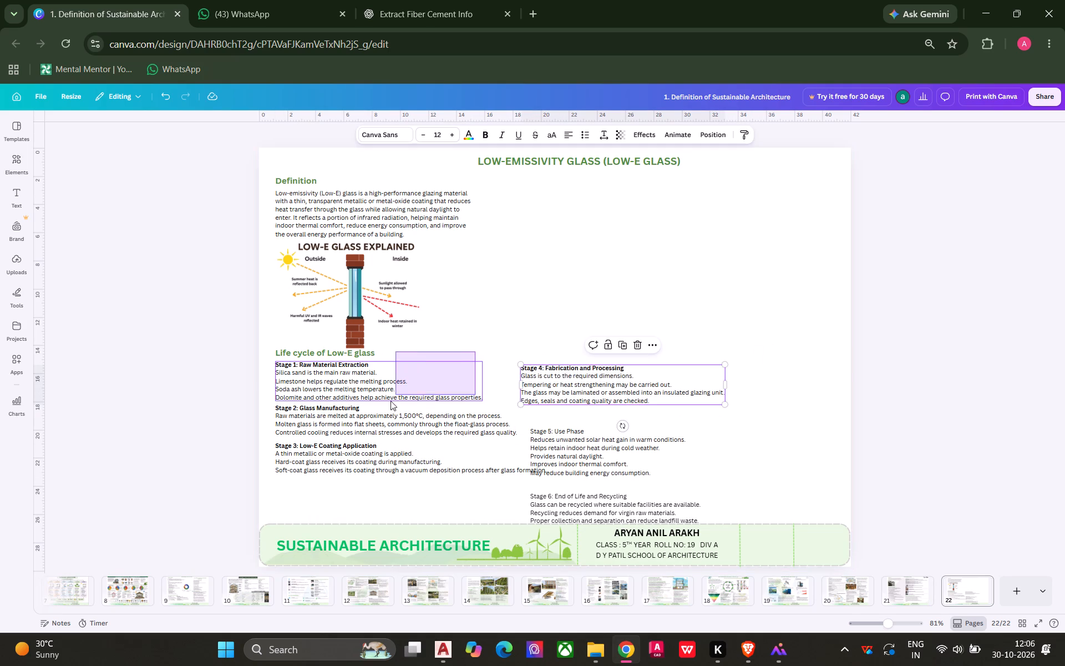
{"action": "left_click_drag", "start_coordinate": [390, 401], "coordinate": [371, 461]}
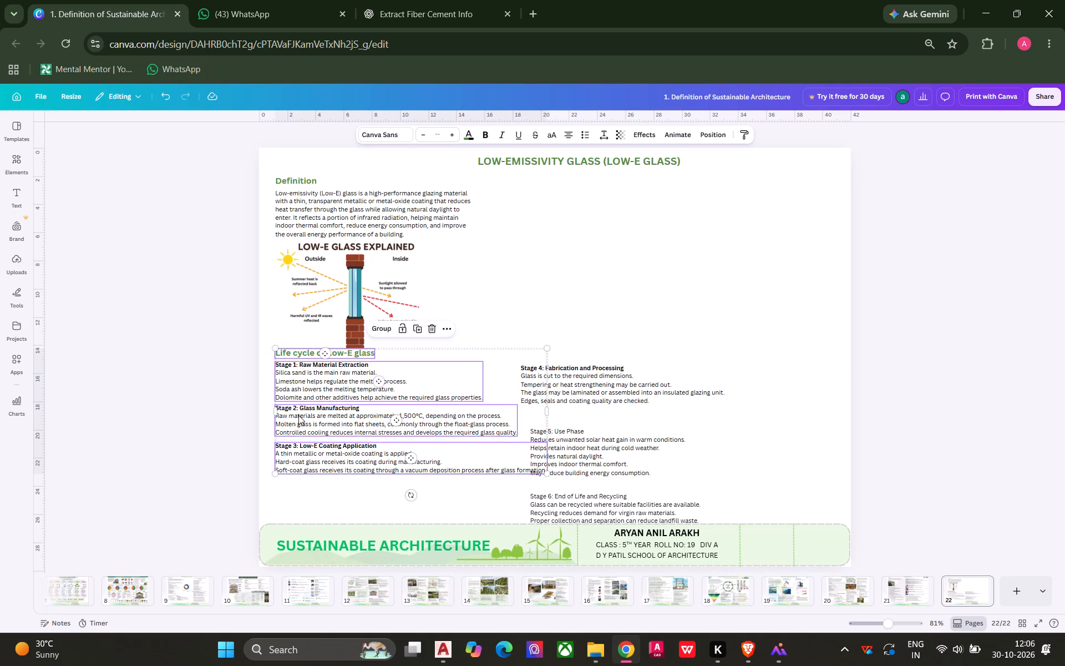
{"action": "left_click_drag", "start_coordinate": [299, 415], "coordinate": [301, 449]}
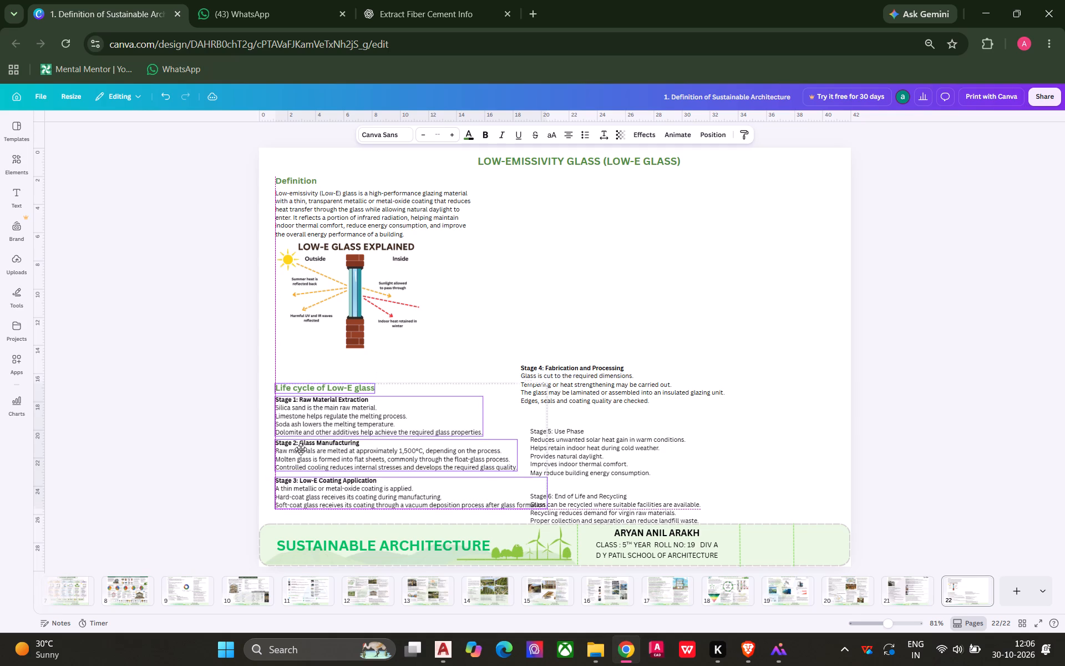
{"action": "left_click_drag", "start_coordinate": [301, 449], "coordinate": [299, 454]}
Shift the Low-E glass diagram down below the Definition paragraph and enlarge it to about the paragraph's width.
{"action": "left_click", "coordinate": [358, 301]}
{"action": "left_click_drag", "start_coordinate": [346, 310], "coordinate": [343, 343]}
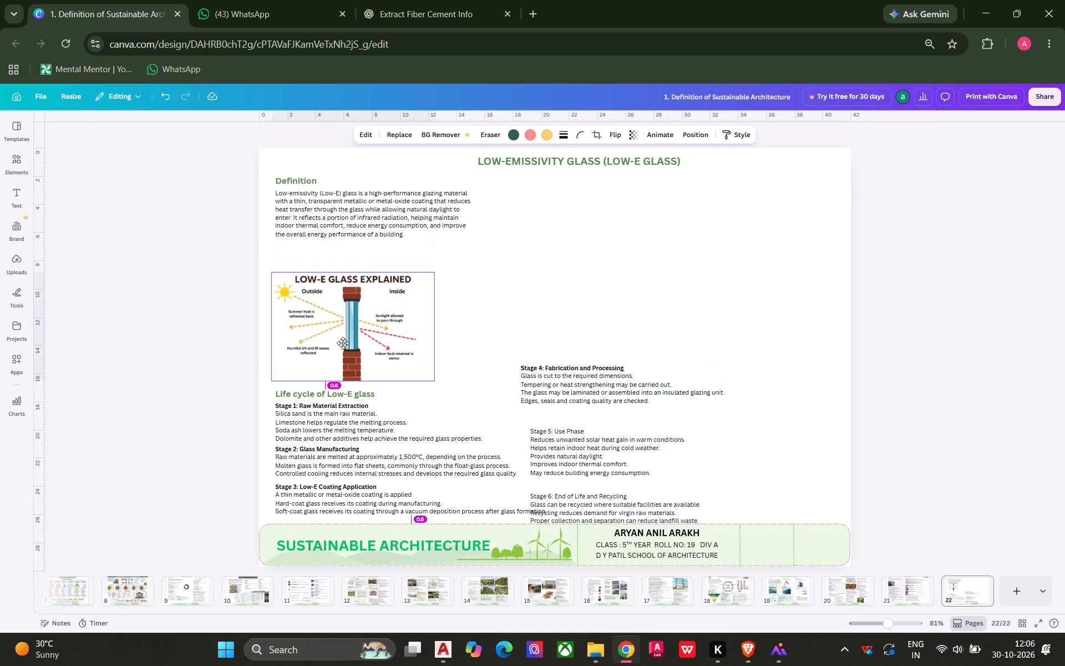
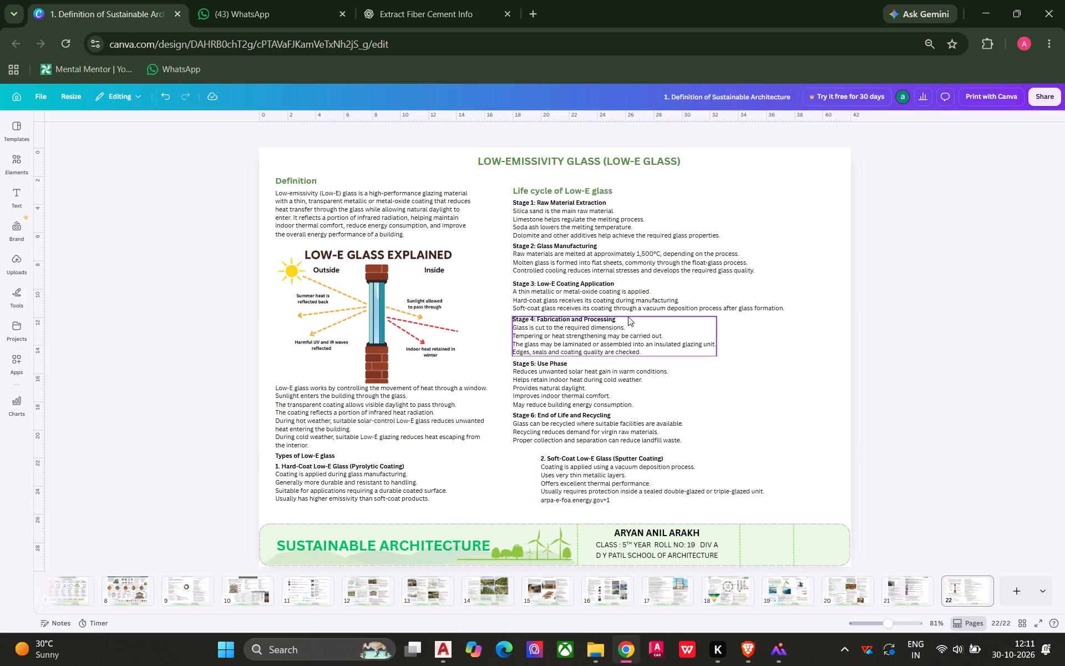
{"action": "left_click", "coordinate": [535, 292]}
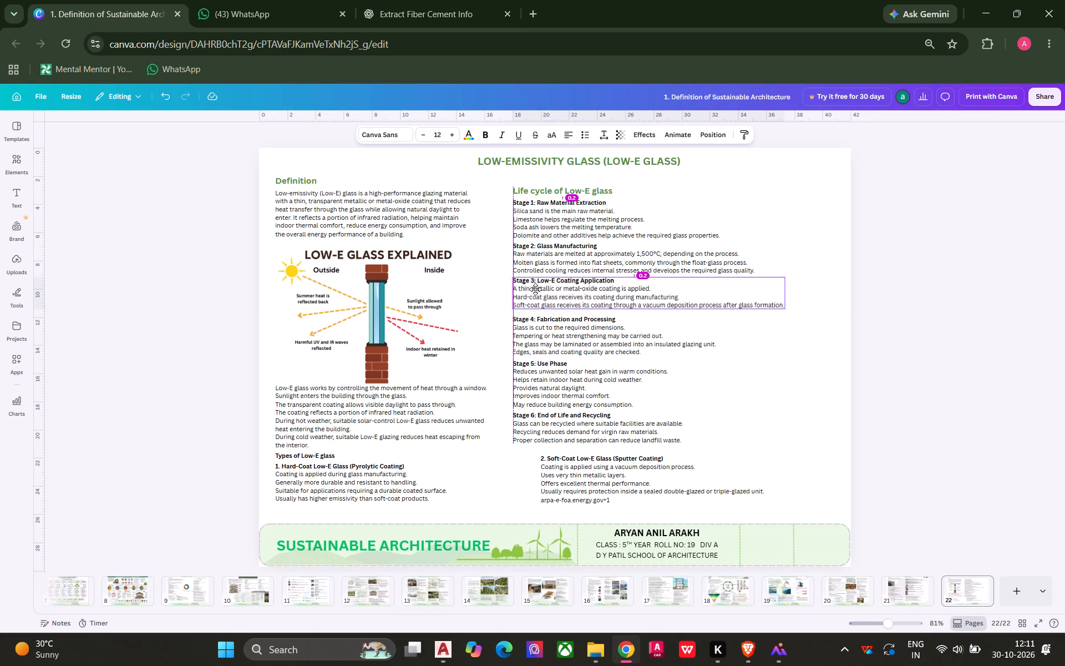
{"action": "left_click", "coordinate": [774, 382]}
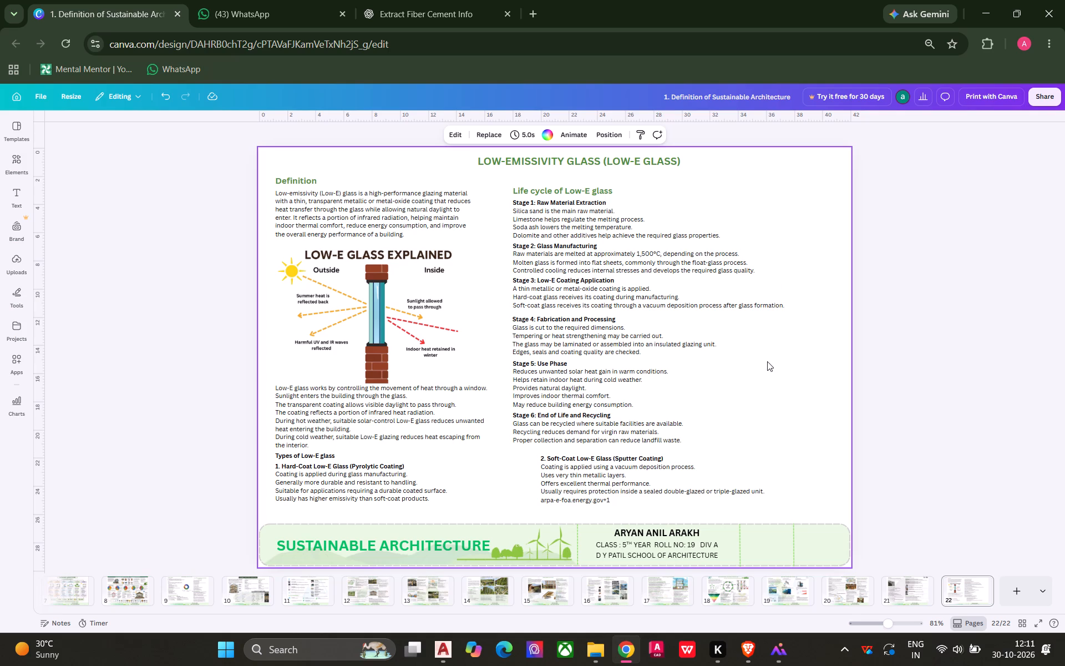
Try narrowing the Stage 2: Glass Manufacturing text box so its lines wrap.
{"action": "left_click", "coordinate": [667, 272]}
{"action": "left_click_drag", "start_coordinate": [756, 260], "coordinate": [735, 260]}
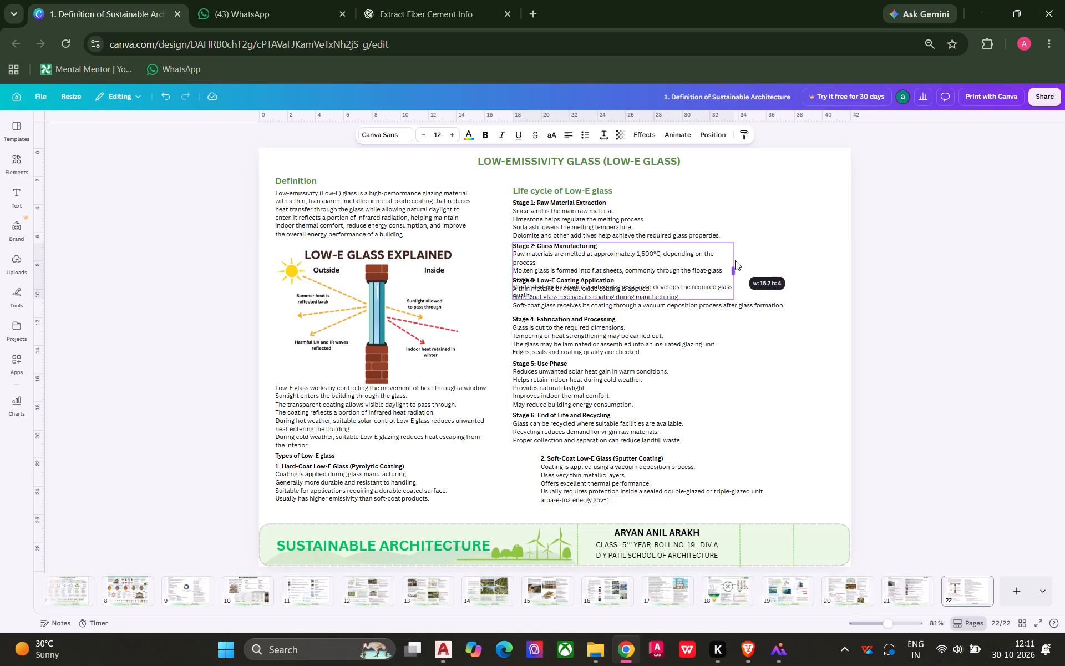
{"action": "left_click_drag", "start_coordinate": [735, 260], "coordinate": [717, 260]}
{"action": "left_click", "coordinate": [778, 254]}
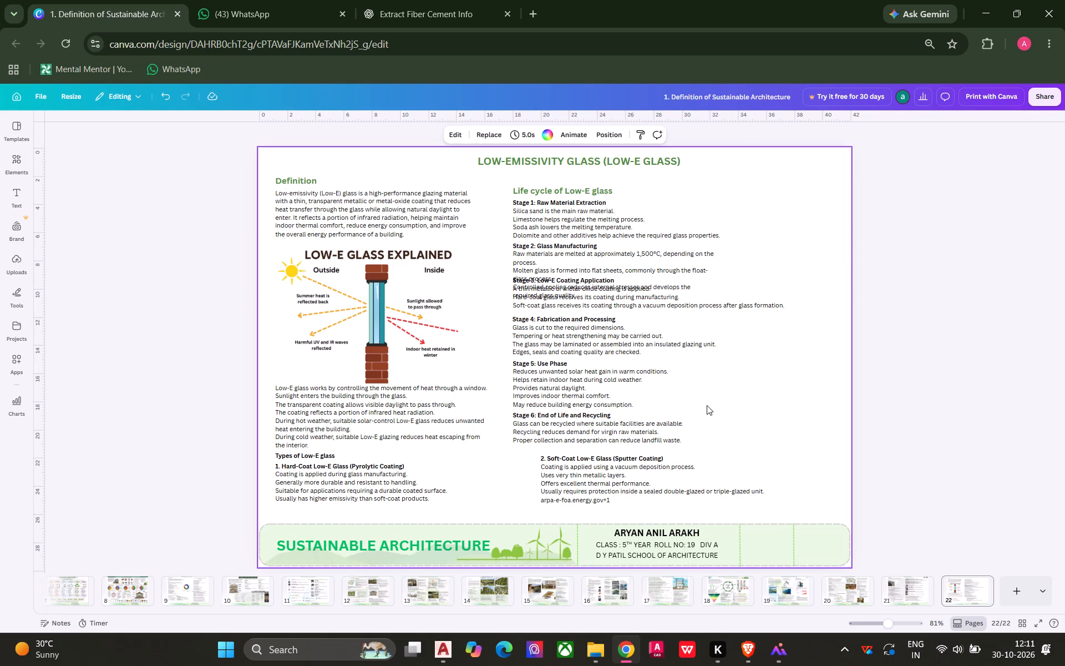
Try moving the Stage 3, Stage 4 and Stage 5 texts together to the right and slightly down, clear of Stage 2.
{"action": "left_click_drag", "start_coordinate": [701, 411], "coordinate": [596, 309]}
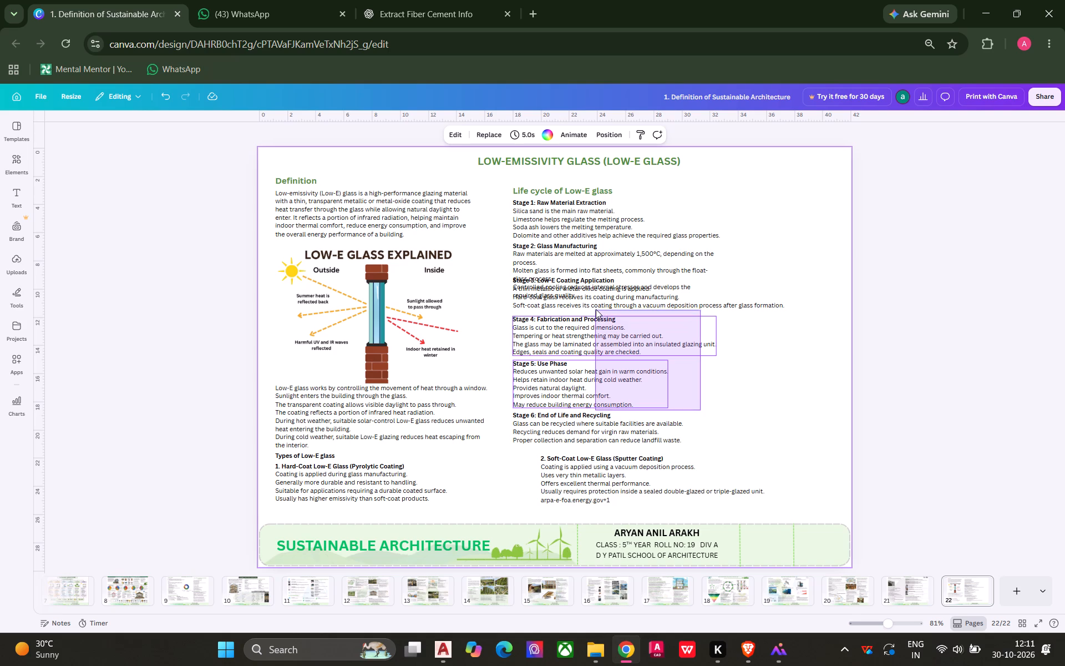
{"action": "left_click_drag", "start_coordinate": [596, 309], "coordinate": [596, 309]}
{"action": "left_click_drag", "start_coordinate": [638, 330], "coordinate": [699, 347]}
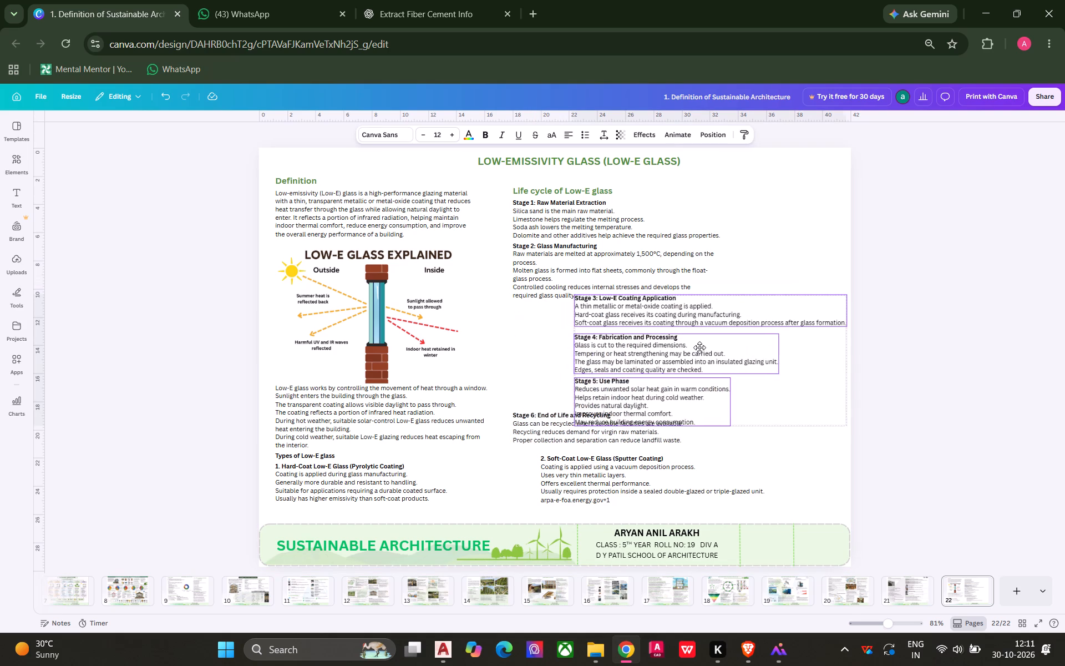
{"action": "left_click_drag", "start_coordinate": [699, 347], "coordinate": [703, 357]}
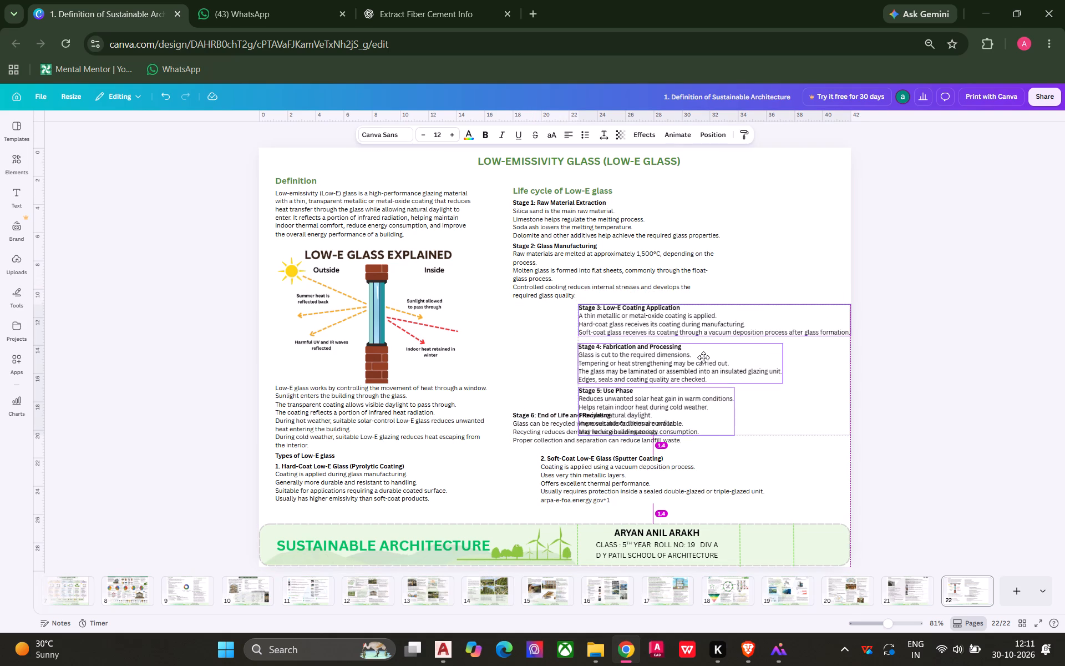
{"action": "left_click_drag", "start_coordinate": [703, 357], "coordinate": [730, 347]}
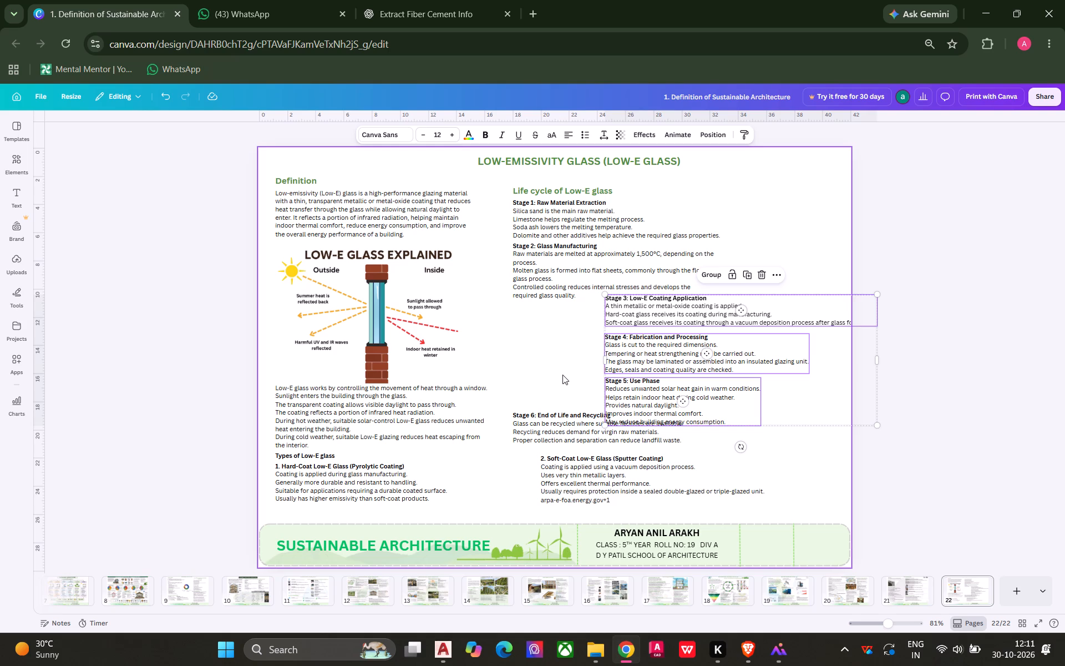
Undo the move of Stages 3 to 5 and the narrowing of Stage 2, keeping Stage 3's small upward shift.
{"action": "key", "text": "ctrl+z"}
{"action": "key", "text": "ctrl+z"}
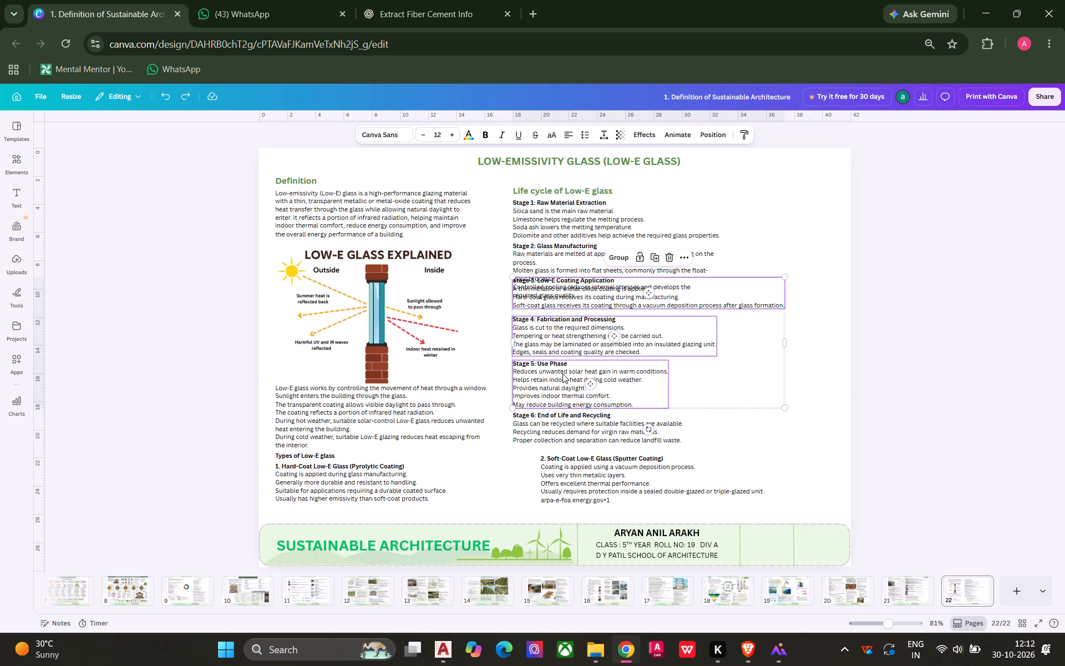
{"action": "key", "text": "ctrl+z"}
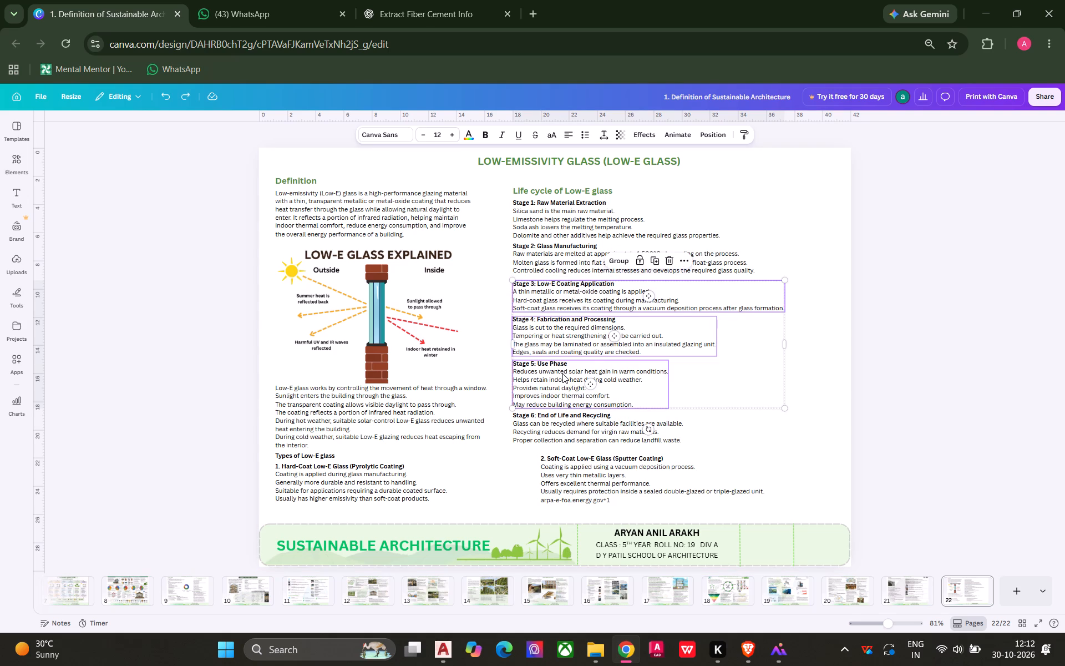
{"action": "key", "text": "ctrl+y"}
Move the Life cycle of Low-E glass heading and all six stage texts together slightly left and up, nearer the Definition column.
{"action": "left_click", "coordinate": [789, 188]}
{"action": "left_click_drag", "start_coordinate": [718, 193], "coordinate": [456, 375]}
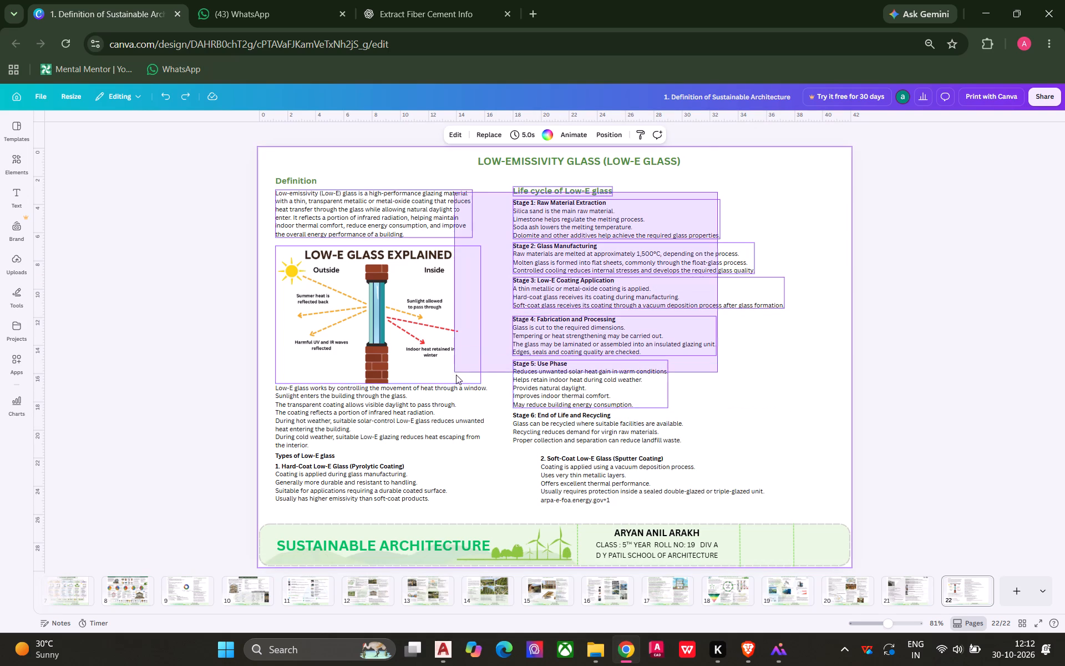
{"action": "left_click_drag", "start_coordinate": [456, 375], "coordinate": [528, 422]}
{"action": "left_click_drag", "start_coordinate": [528, 422], "coordinate": [523, 414]}
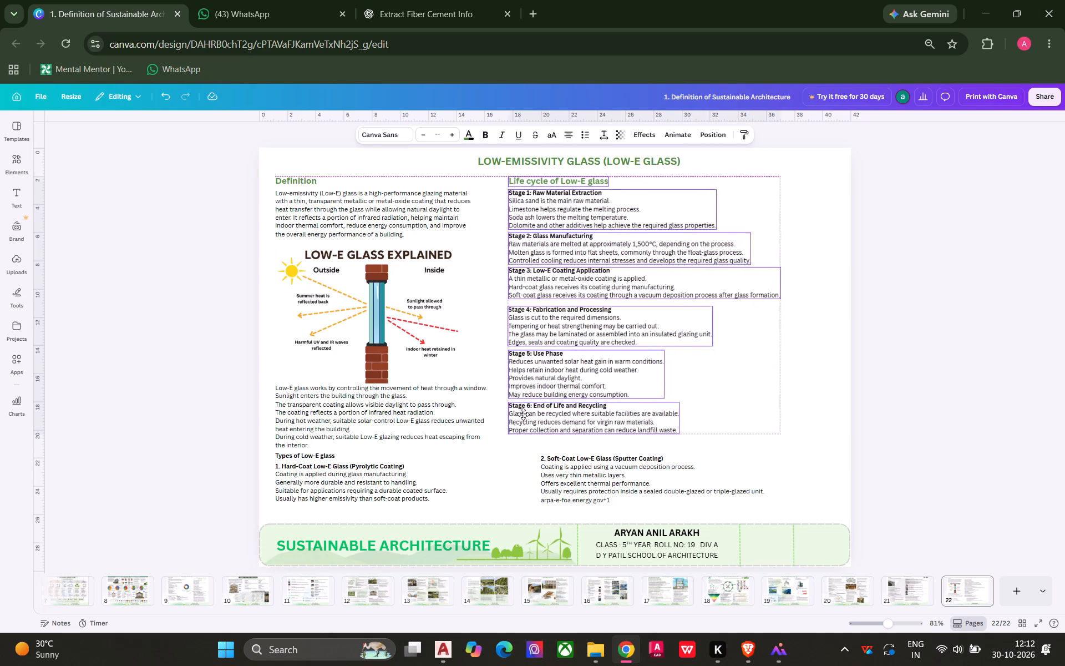
{"action": "left_click_drag", "start_coordinate": [523, 414], "coordinate": [515, 419]}
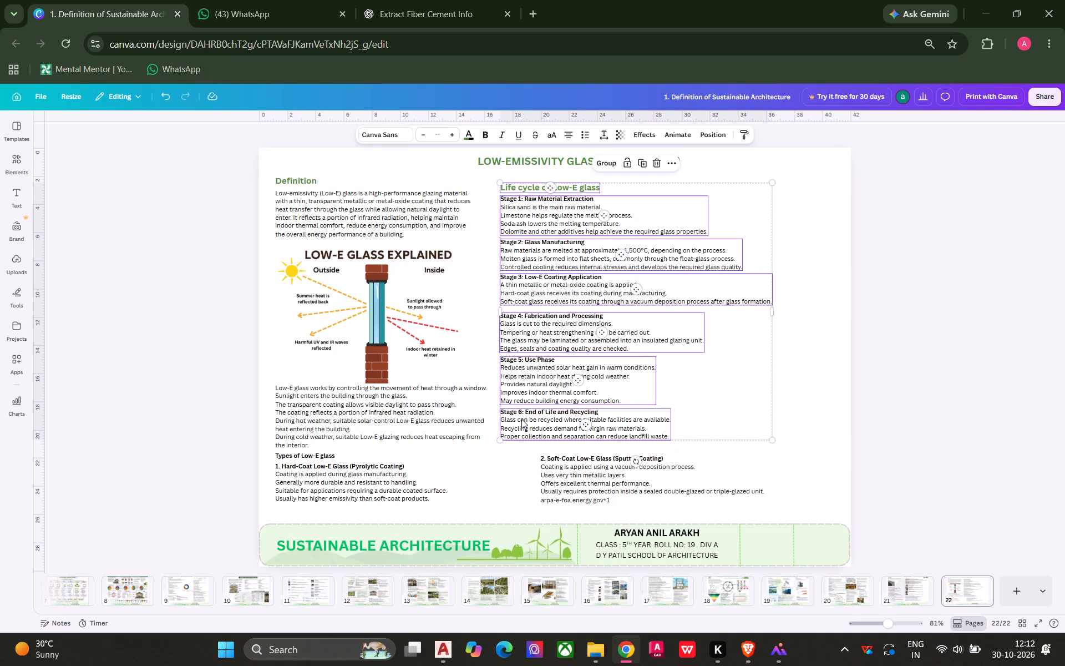
{"action": "left_click", "coordinate": [942, 391]}
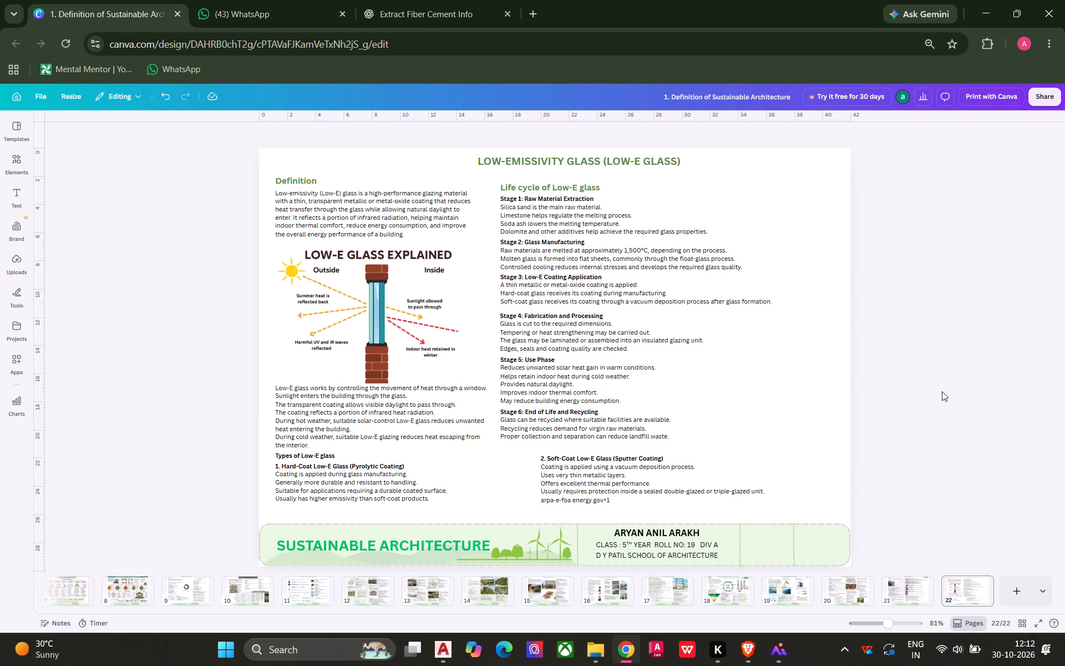
Narrow the Stage 3: Low-E Coating Application text box slightly so its last sentence wraps onto an extra line.
{"action": "left_click", "coordinate": [668, 295]}
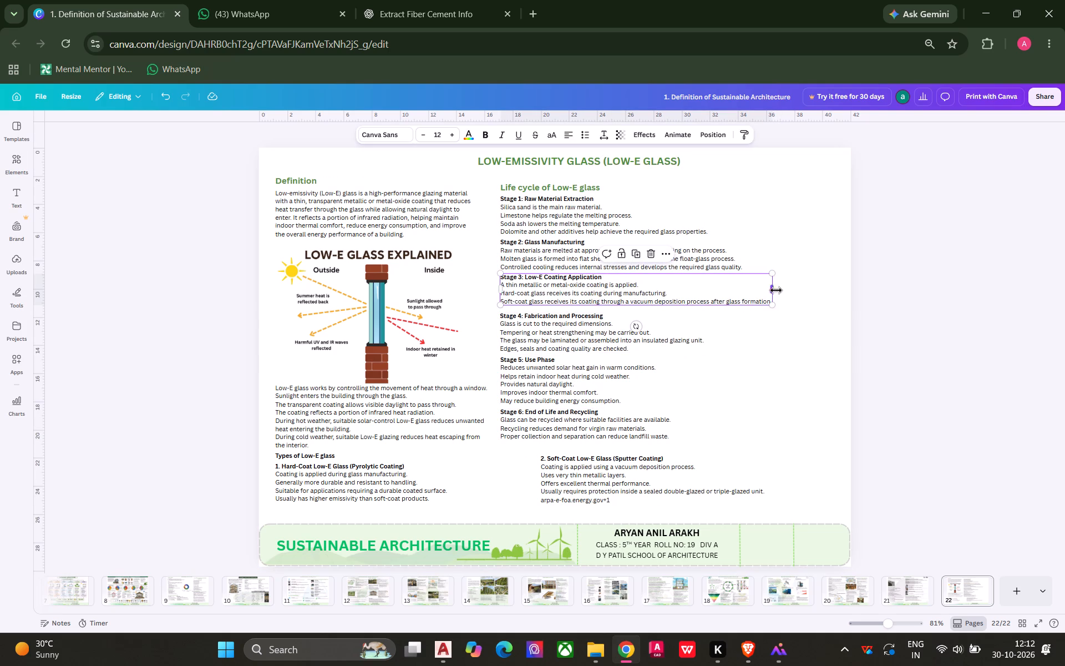
{"action": "left_click", "coordinate": [771, 290]}
{"action": "left_click_drag", "start_coordinate": [774, 289], "coordinate": [764, 289]}
{"action": "left_click", "coordinate": [982, 290]}
Move the Stage 4, Stage 5 and Stage 6 texts together slightly down, leaving a gap below the wrapped Stage 3 text.
{"action": "left_click_drag", "start_coordinate": [606, 446], "coordinate": [585, 407]}
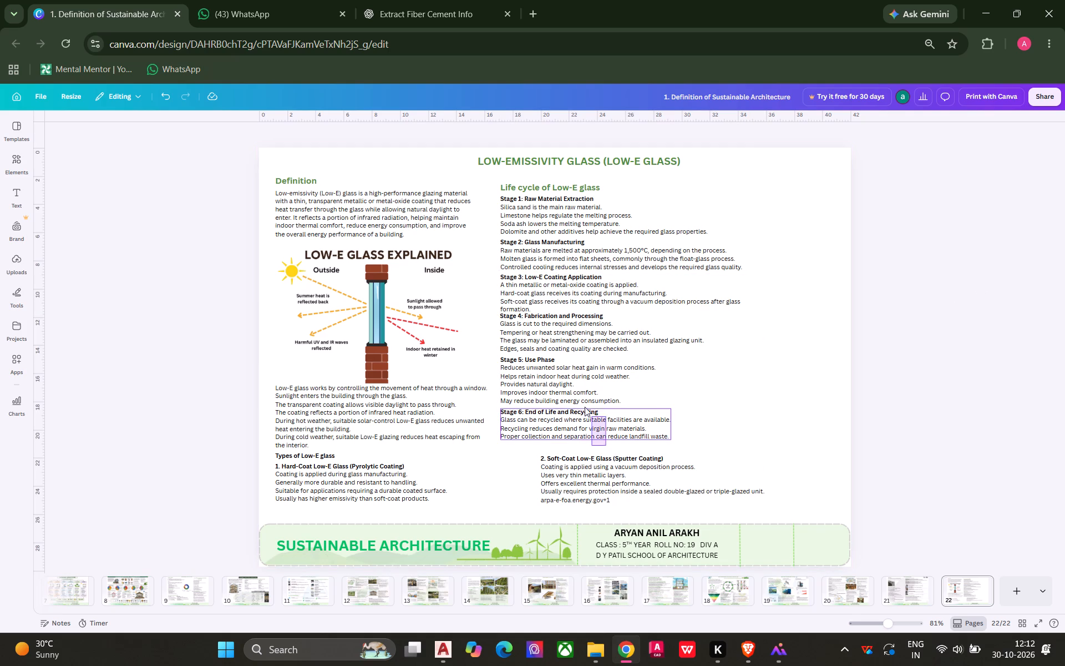
{"action": "left_click_drag", "start_coordinate": [585, 407], "coordinate": [544, 334]}
{"action": "left_click_drag", "start_coordinate": [519, 331], "coordinate": [513, 345]}
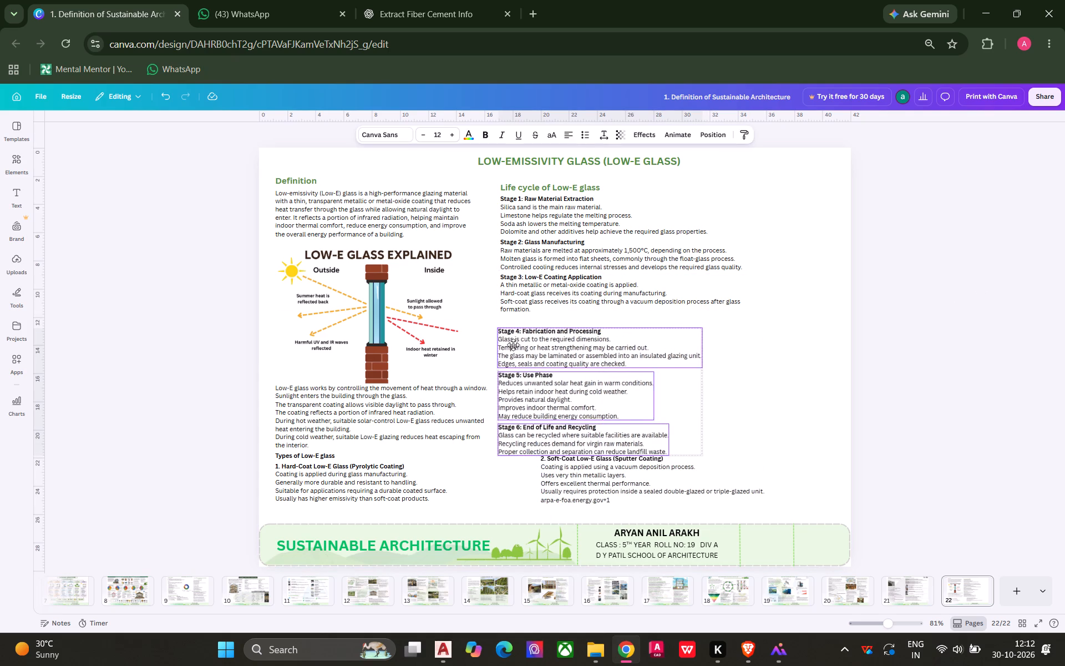
{"action": "left_click_drag", "start_coordinate": [513, 345], "coordinate": [518, 340]}
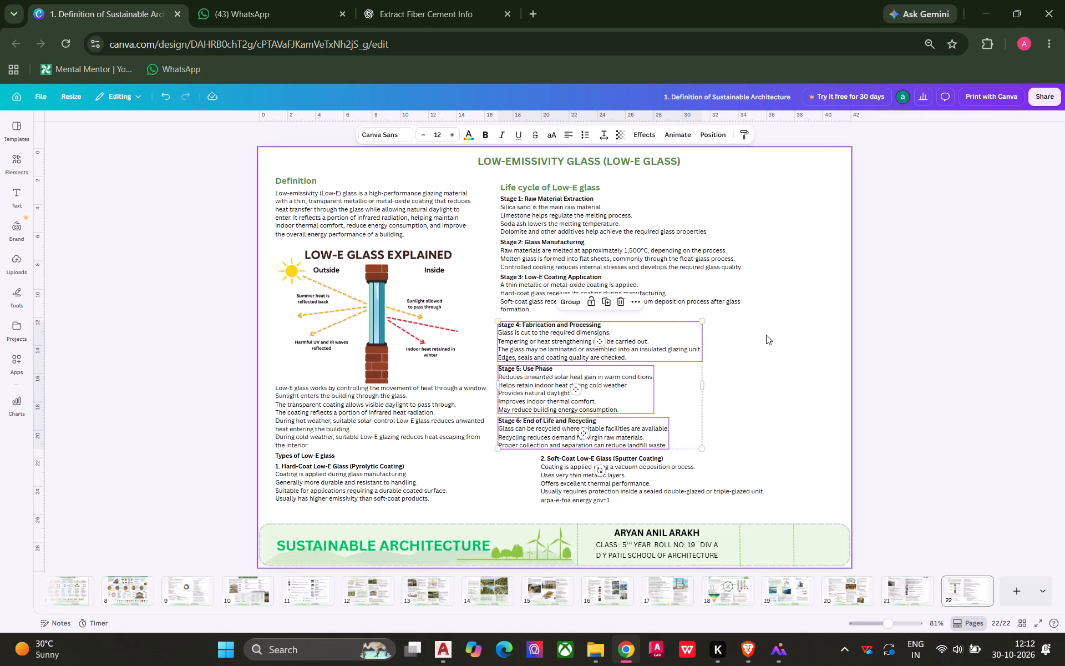
{"action": "left_click", "coordinate": [788, 330]}
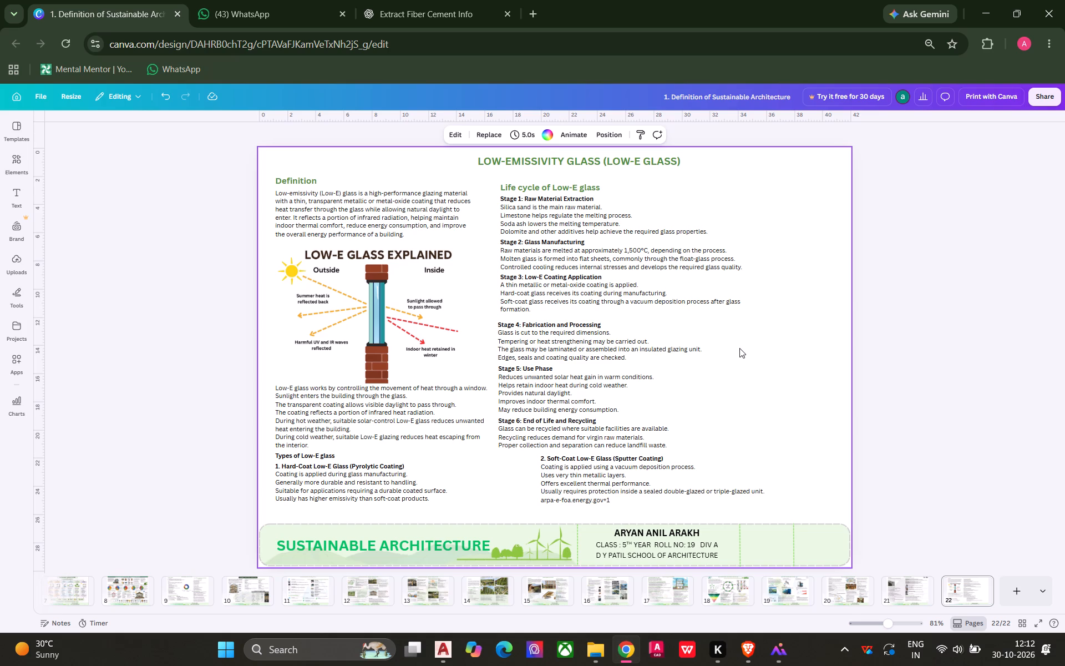
Narrow the Stage 2: Glass Manufacturing text box so all three of its sentences wrap.
{"action": "left_click", "coordinate": [718, 254]}
{"action": "left_click_drag", "start_coordinate": [744, 253], "coordinate": [744, 253]}
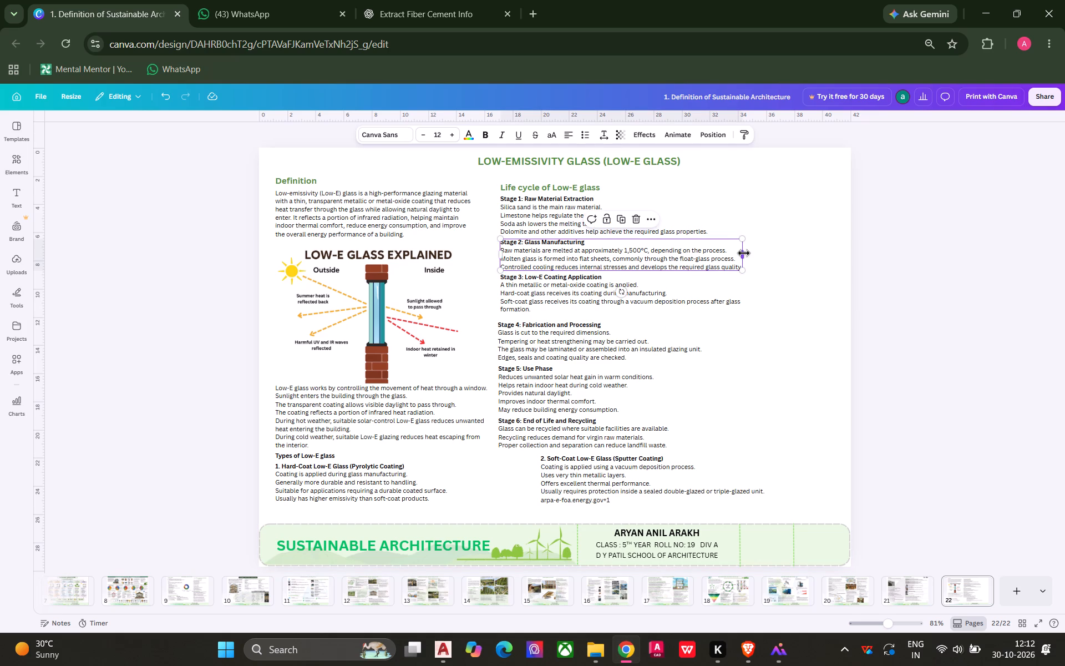
{"action": "left_click_drag", "start_coordinate": [744, 253], "coordinate": [722, 253]}
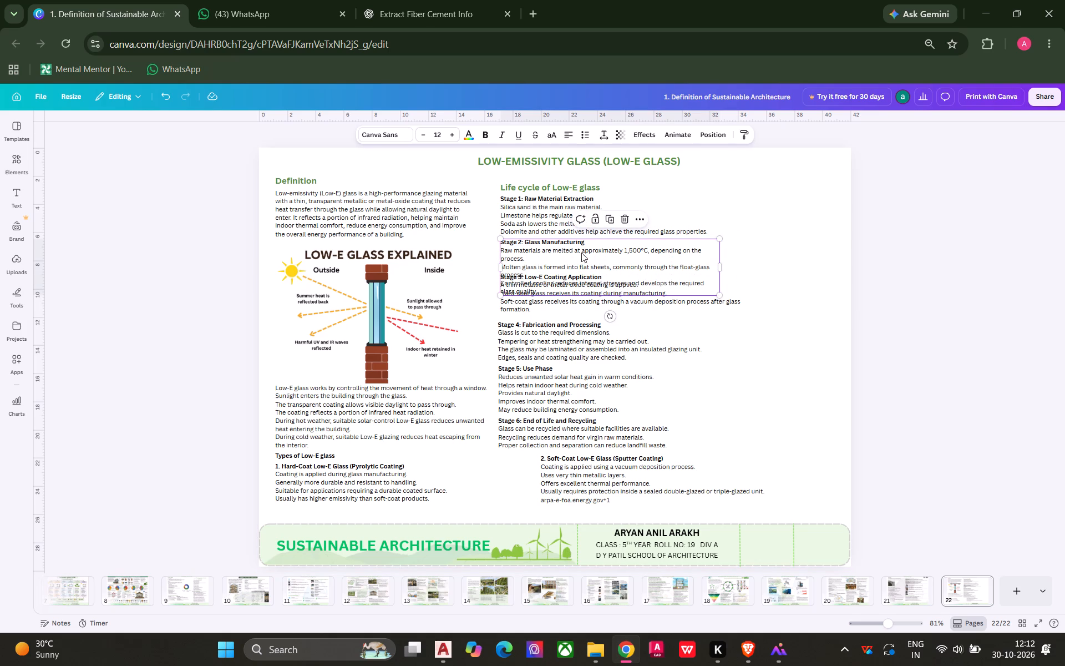
{"action": "left_click", "coordinate": [839, 268]}
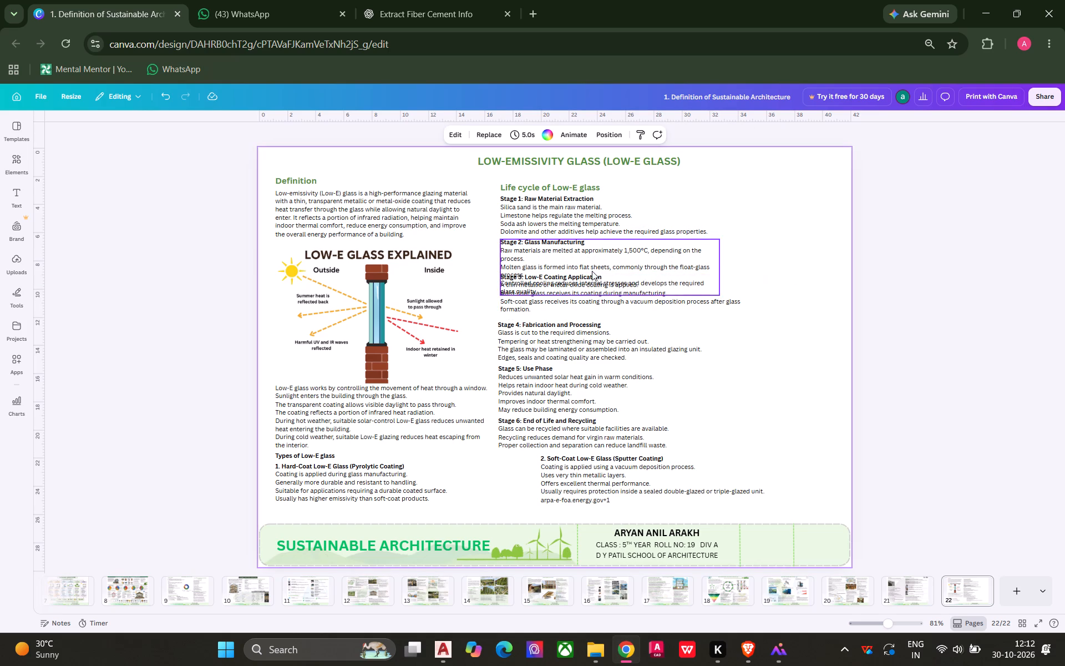
Move the Stage 3 text slightly down, to just above the Stage 4 heading.
{"action": "left_click", "coordinate": [590, 276]}
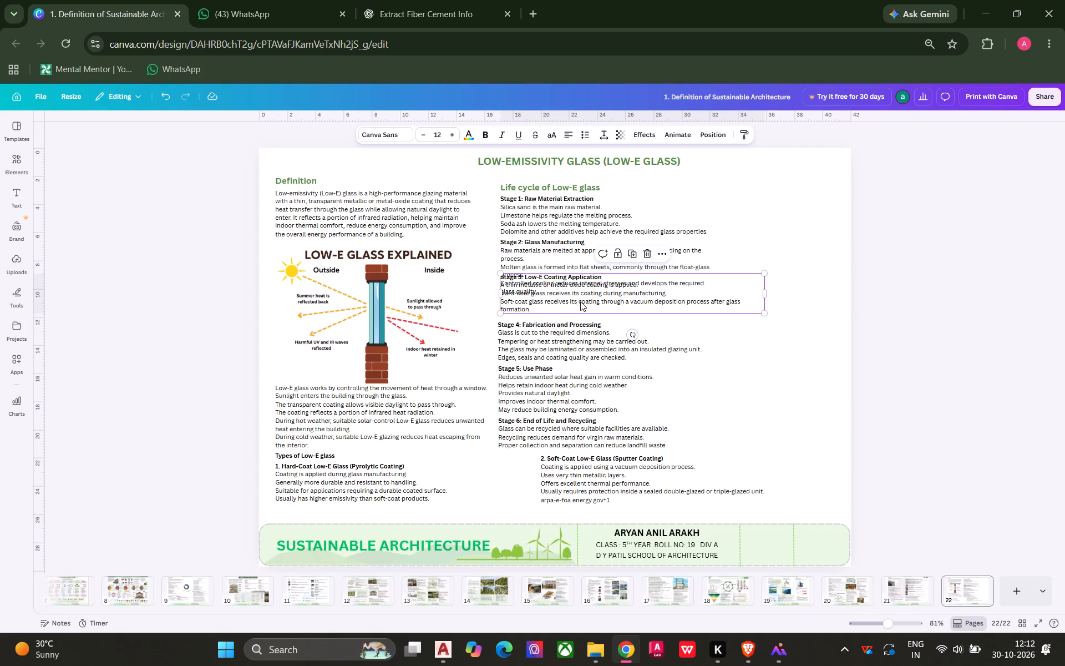
{"action": "left_click_drag", "start_coordinate": [580, 303], "coordinate": [580, 309]}
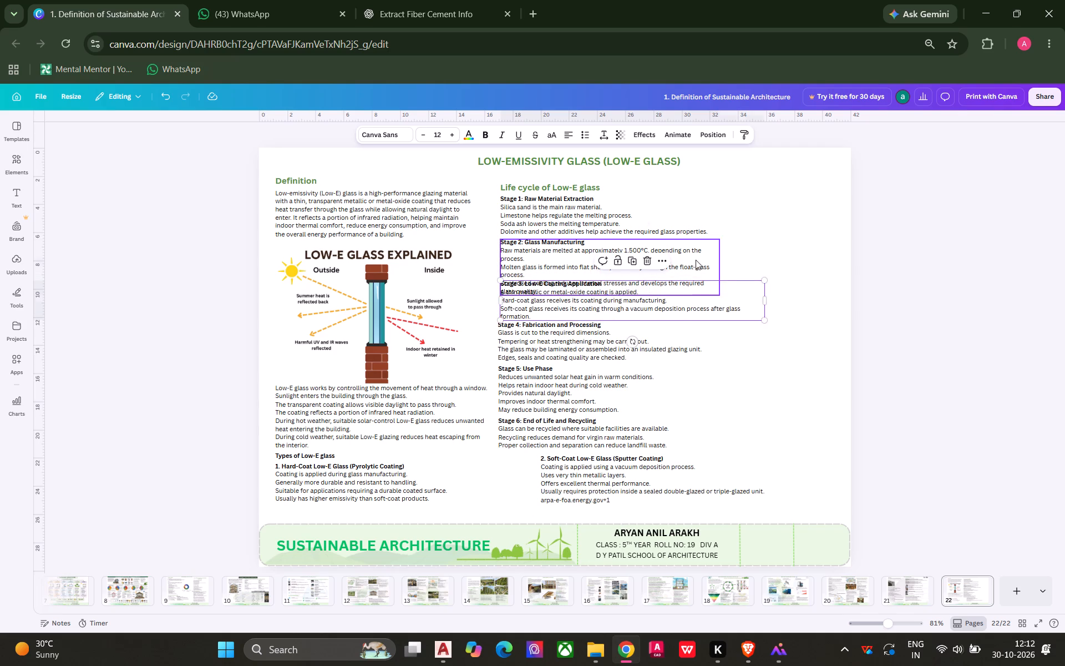
Widen the Stage 2: Glass Manufacturing text box so only its last sentence wraps, and save the design.
{"action": "left_click", "coordinate": [696, 260]}
{"action": "left_click_drag", "start_coordinate": [721, 268], "coordinate": [732, 262]}
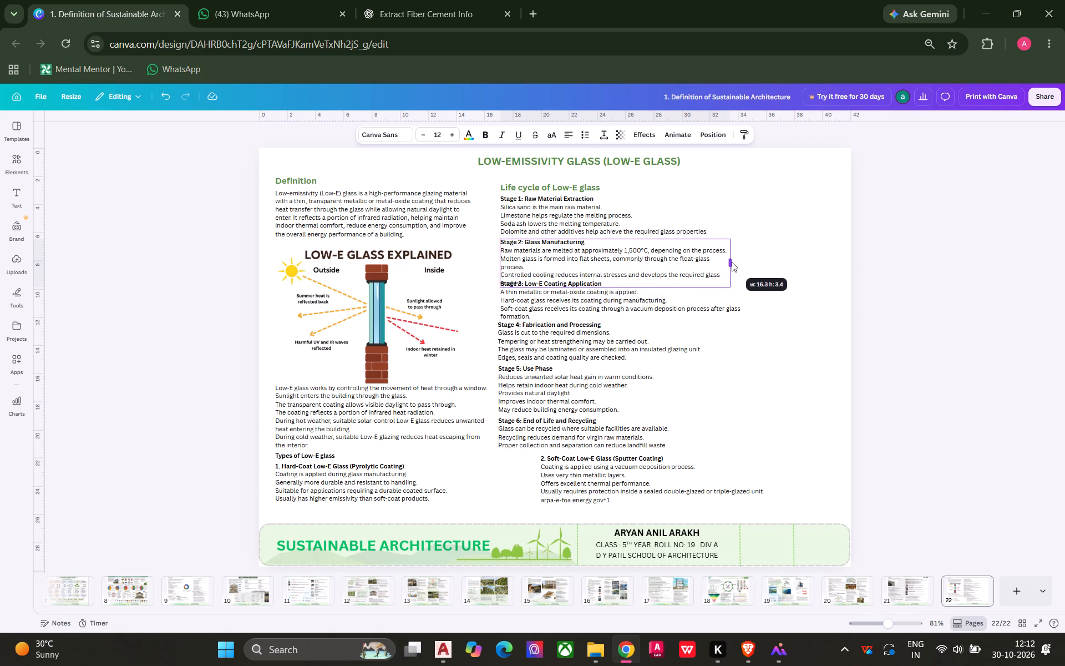
{"action": "left_click_drag", "start_coordinate": [732, 262], "coordinate": [739, 259]}
{"action": "left_click", "coordinate": [783, 258]}
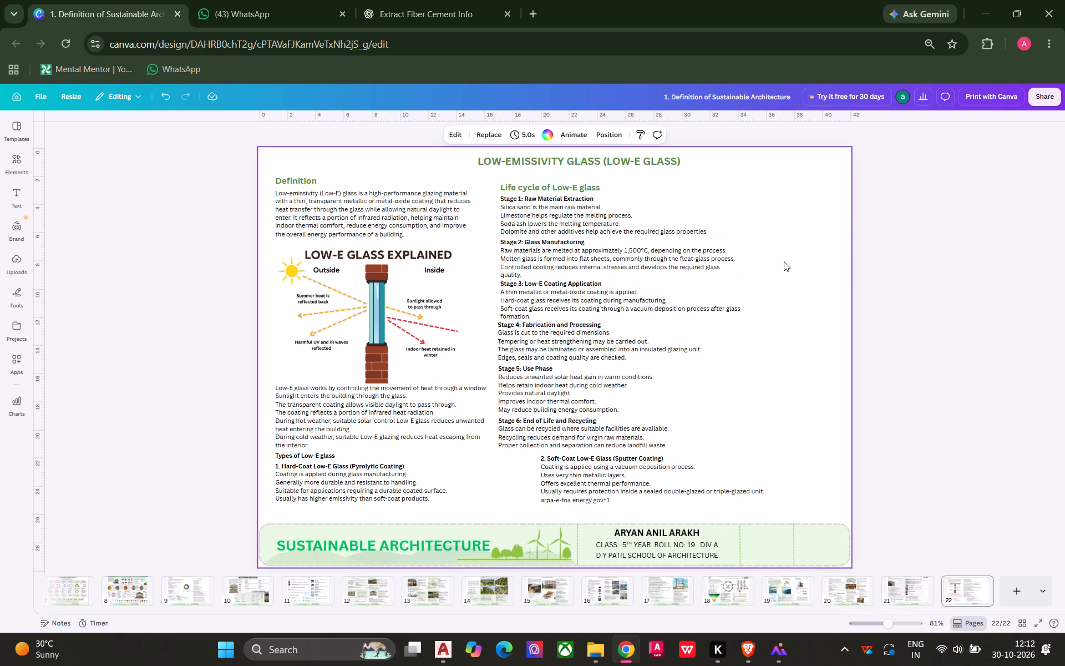
{"action": "key", "text": "ctrl+s"}
Switch to the File Explorer Gallery and copy the Pyrolytic Process image.
{"action": "left_click", "coordinate": [593, 652]}
{"action": "left_click", "coordinate": [552, 546]}
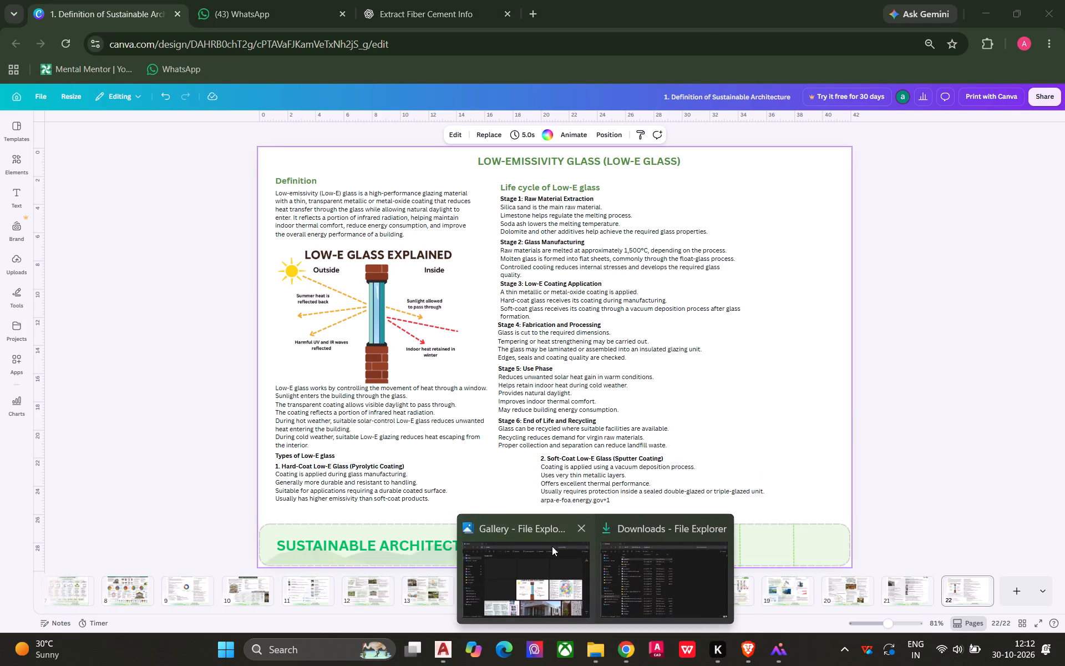
{"action": "left_click", "coordinate": [139, 43]}
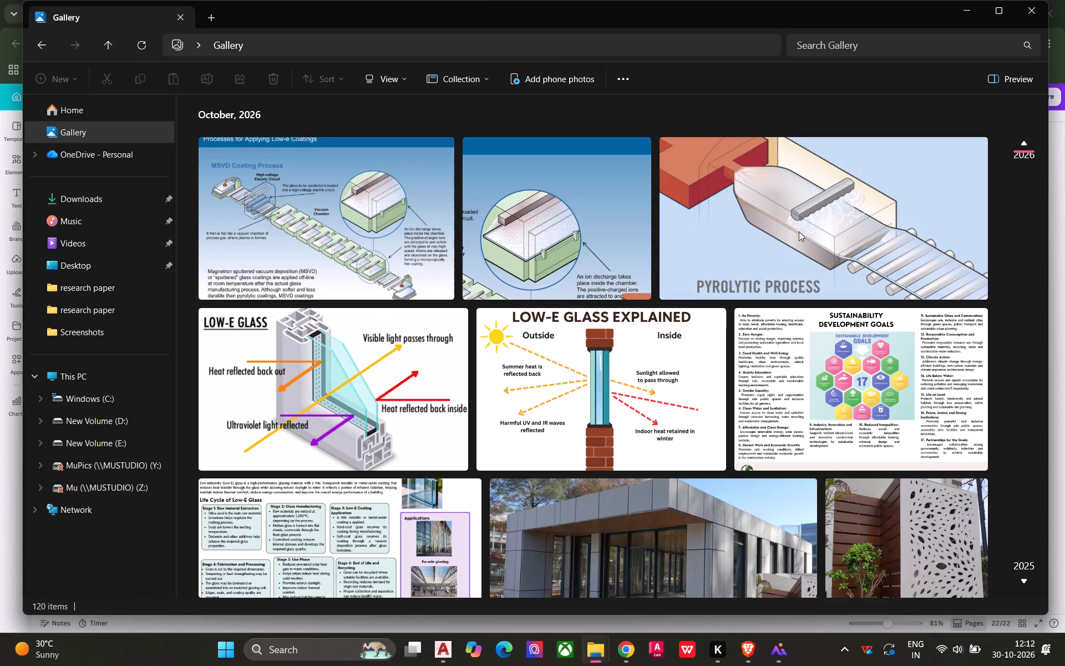
{"action": "left_click", "coordinate": [413, 403]}
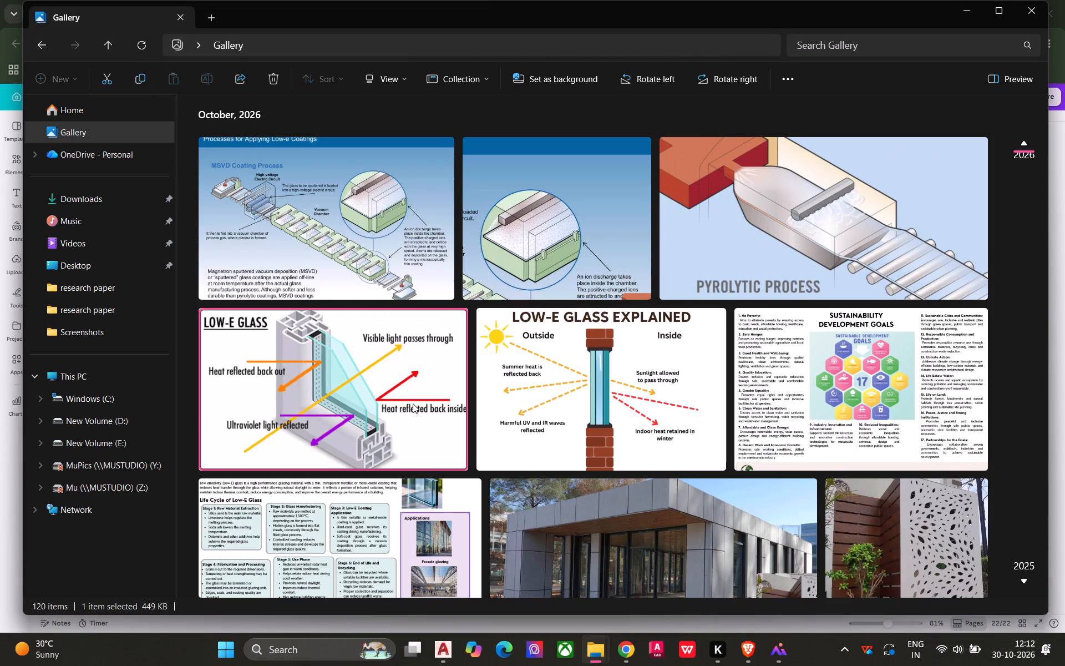
{"action": "key", "text": "ctrl+c"}
{"action": "left_click", "coordinate": [779, 250]}
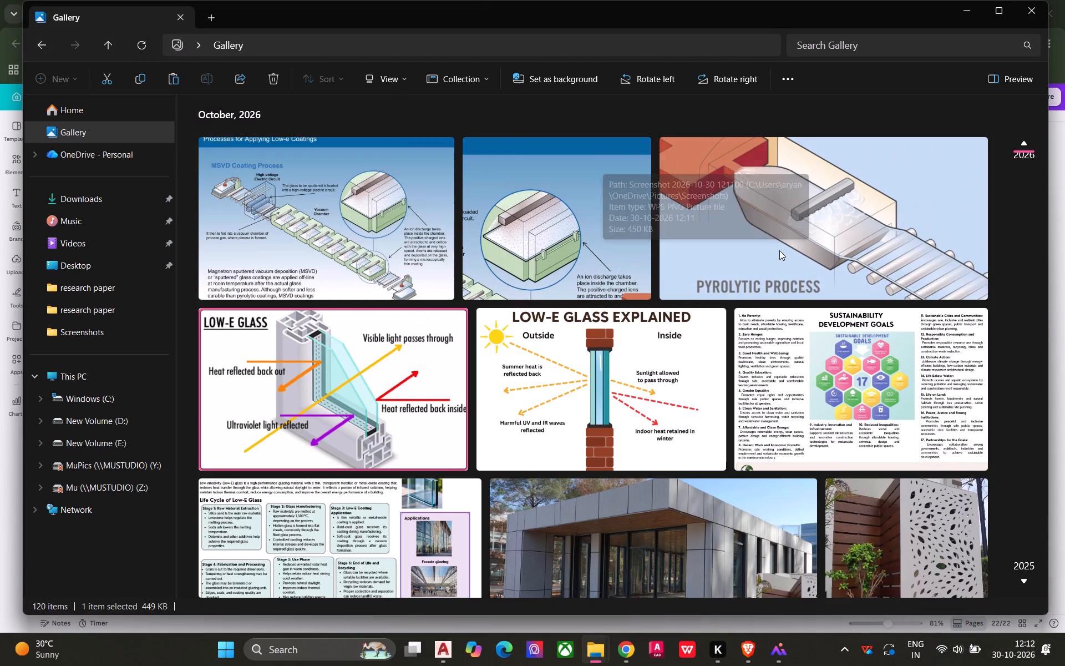
{"action": "key", "text": "ctrl+c"}
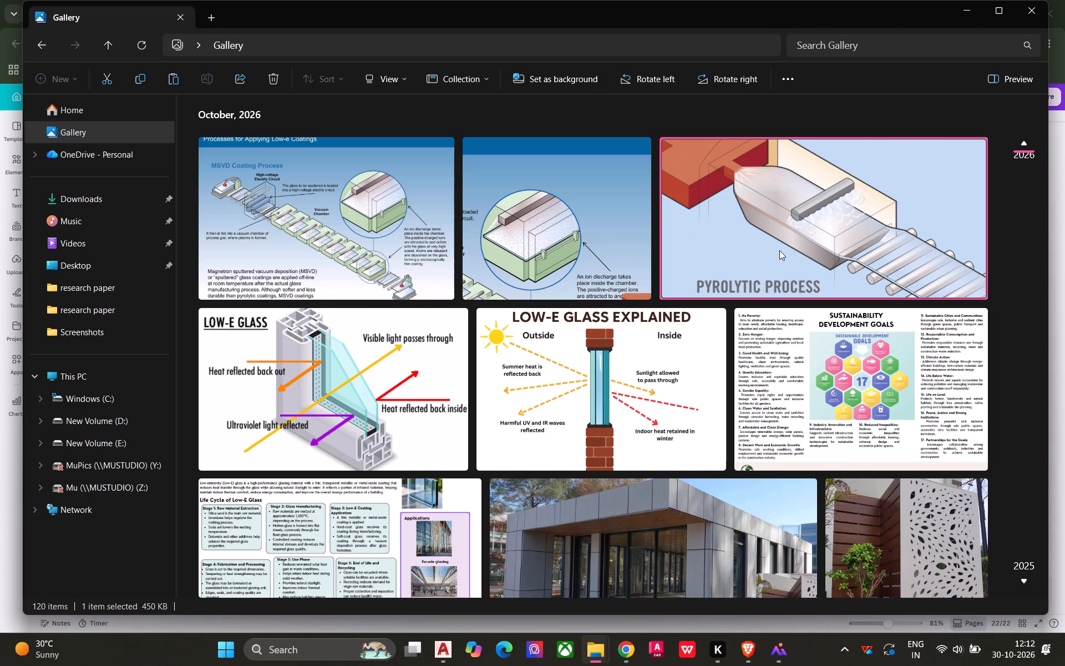
Paste the Pyrolytic Process image onto page 22 in Canva, shrink it, and place it between the Hard-Coat and Soft-Coat texts.
{"action": "left_click", "coordinate": [621, 647]}
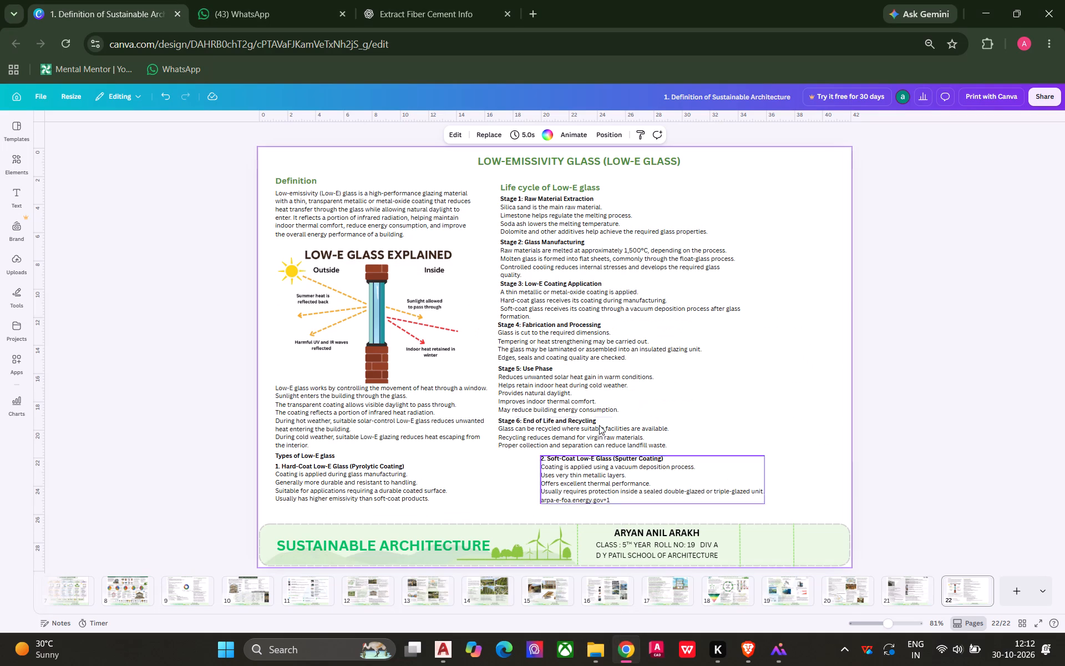
{"action": "left_click", "coordinate": [492, 504]}
{"action": "key", "text": "ctrl+v"}
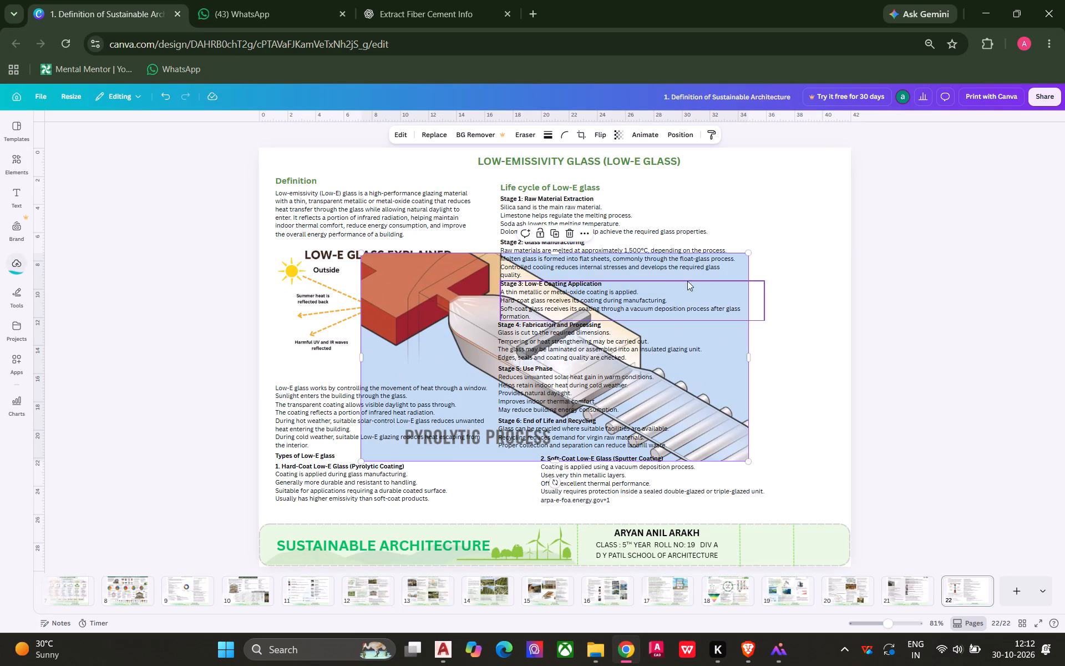
{"action": "left_click_drag", "start_coordinate": [750, 254], "coordinate": [466, 438]}
{"action": "left_click_drag", "start_coordinate": [430, 454], "coordinate": [468, 477]}
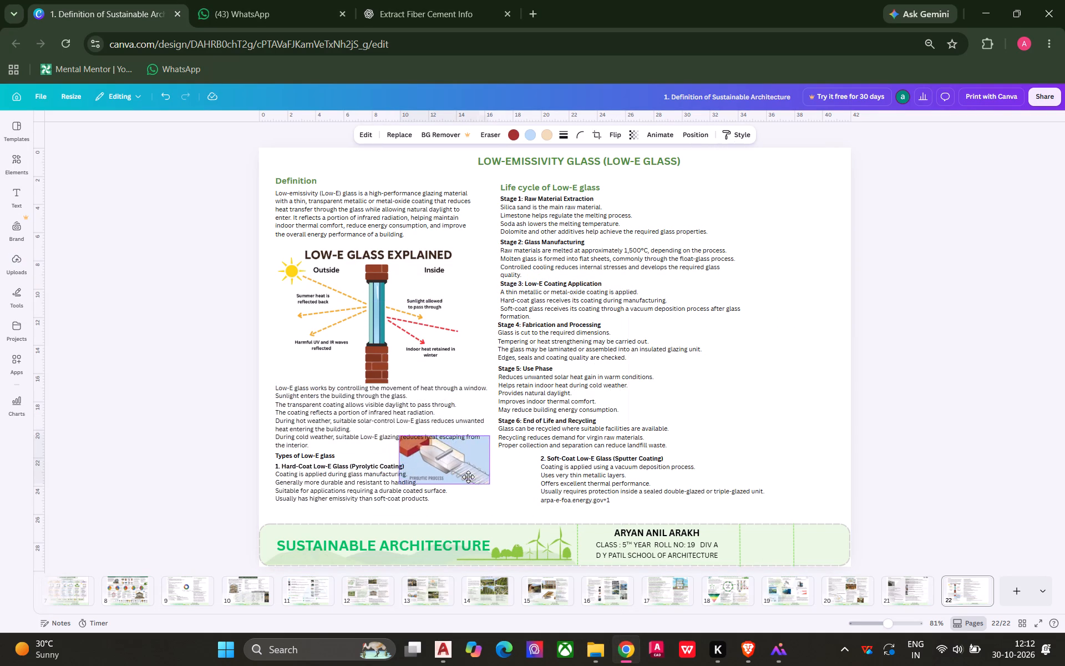
{"action": "left_click_drag", "start_coordinate": [468, 477], "coordinate": [515, 500]}
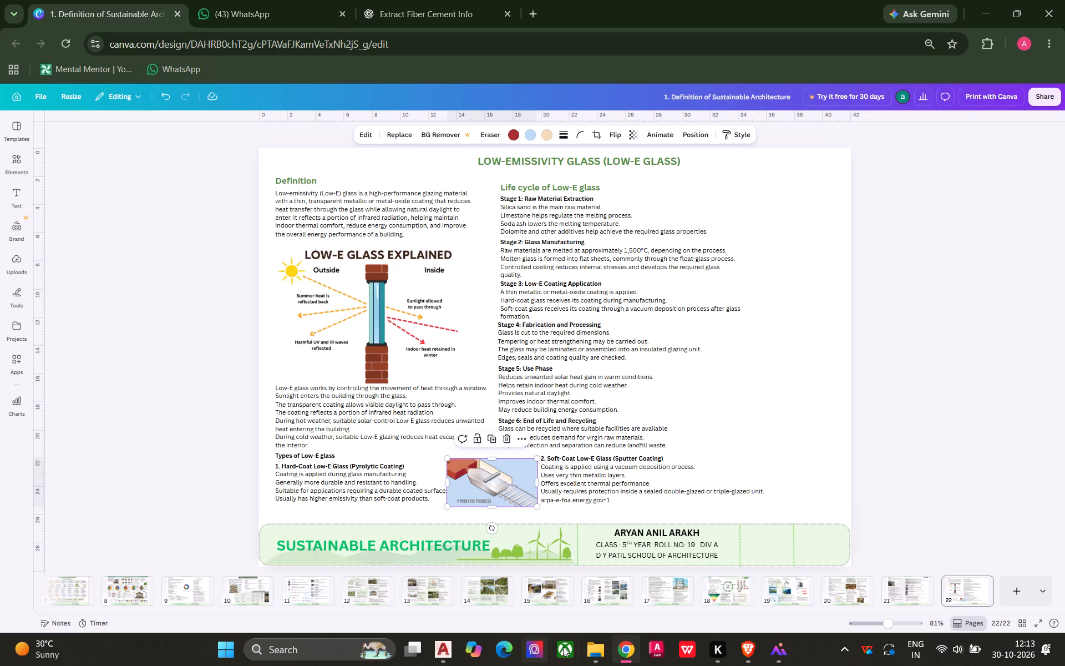
Return to the File Explorer Gallery and copy the full MSVD Coating Process image.
{"action": "left_click", "coordinate": [583, 644]}
{"action": "left_click", "coordinate": [535, 568]}
{"action": "left_click", "coordinate": [410, 263]}
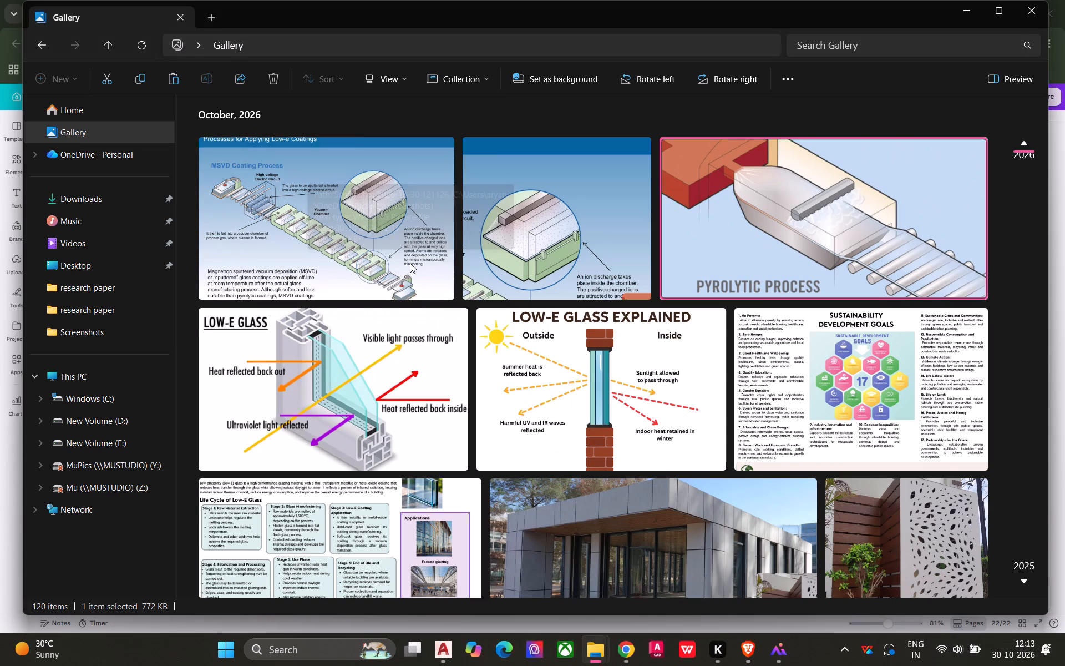
{"action": "key", "text": "ctrl+v"}
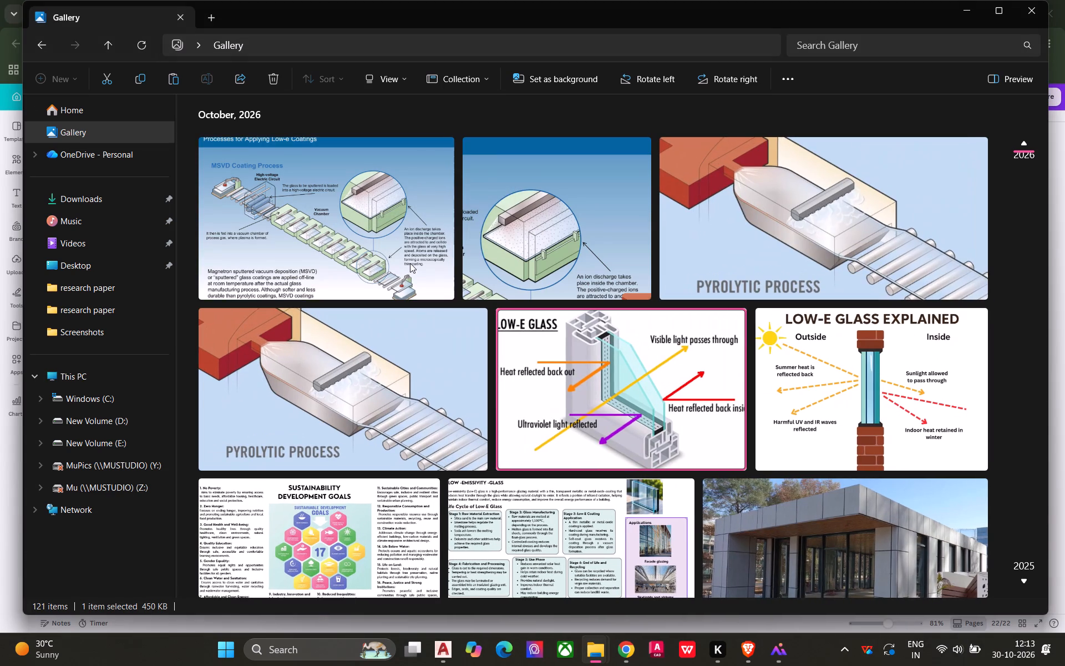
{"action": "left_click", "coordinate": [410, 259]}
{"action": "key", "text": "ctrl+c"}
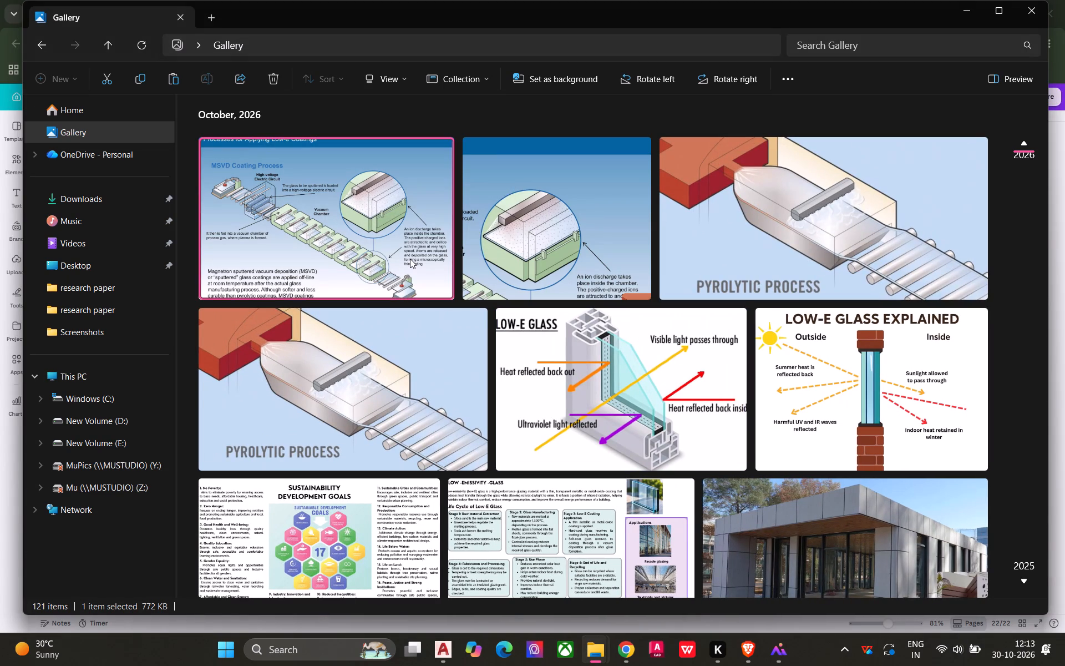
Paste the MSVD Coating Process image onto page 22 in Canva, shrink it, and place it beside the Stage 6 and Soft-Coat texts.
{"action": "left_click", "coordinate": [627, 648]}
{"action": "left_click", "coordinate": [735, 430]}
{"action": "key", "text": "ctrl+v"}
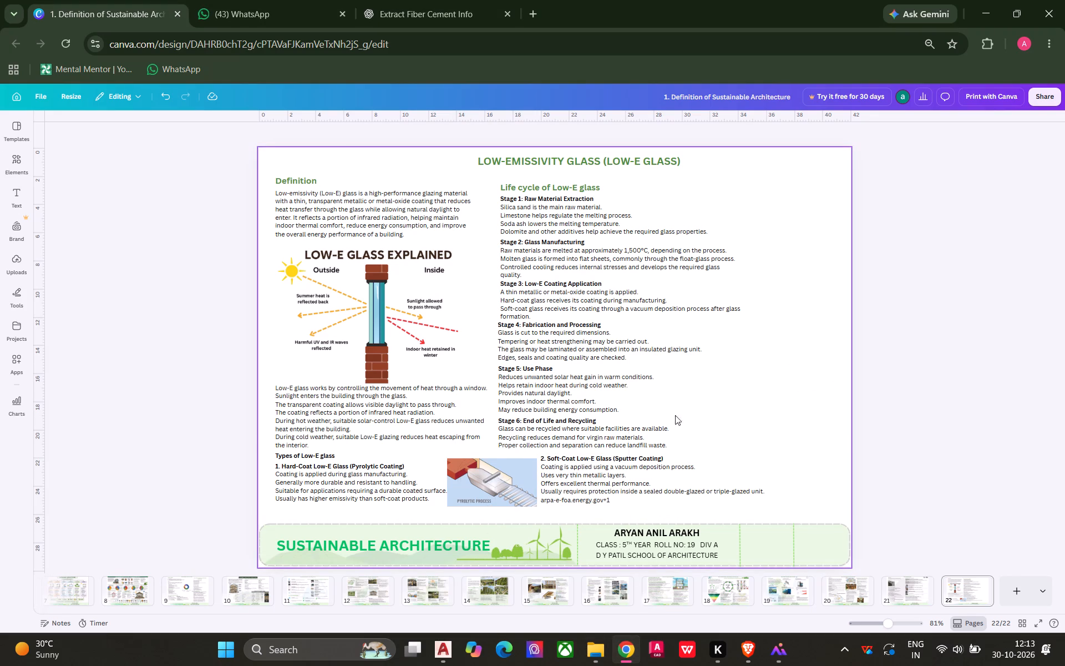
{"action": "left_click_drag", "start_coordinate": [358, 221], "coordinate": [467, 279]}
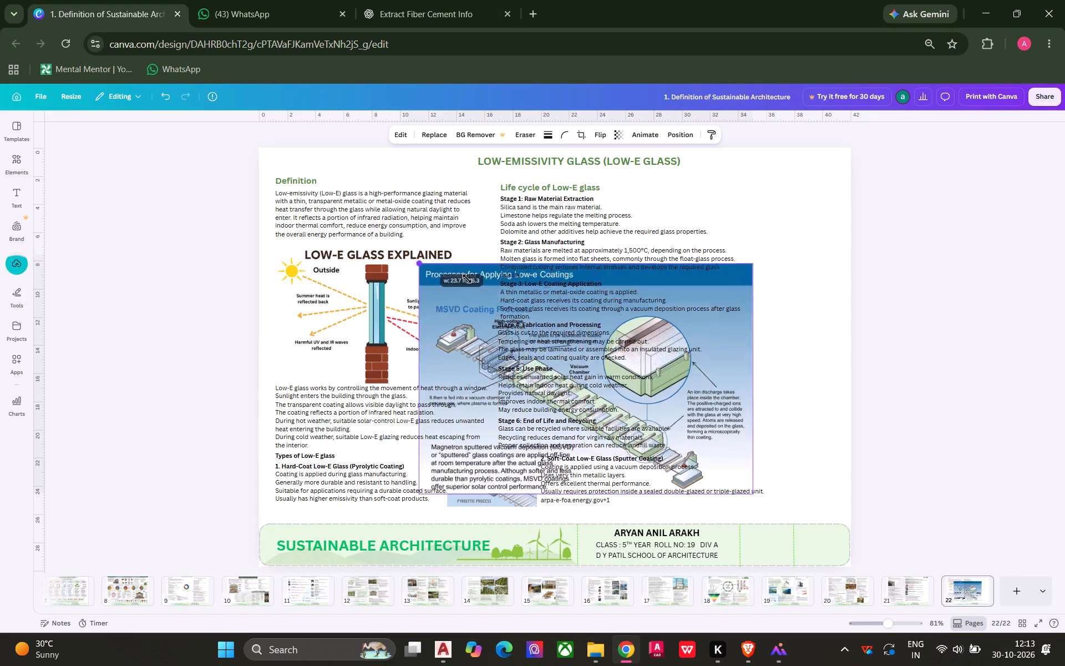
{"action": "left_click_drag", "start_coordinate": [467, 279], "coordinate": [679, 350]}
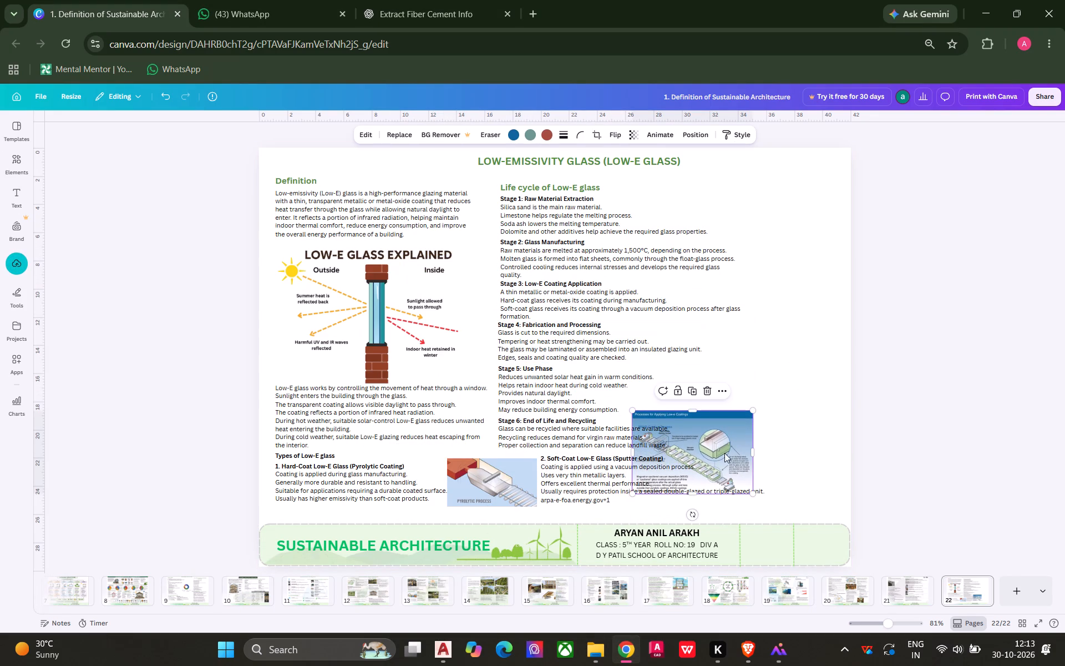
{"action": "left_click_drag", "start_coordinate": [736, 430], "coordinate": [822, 418]}
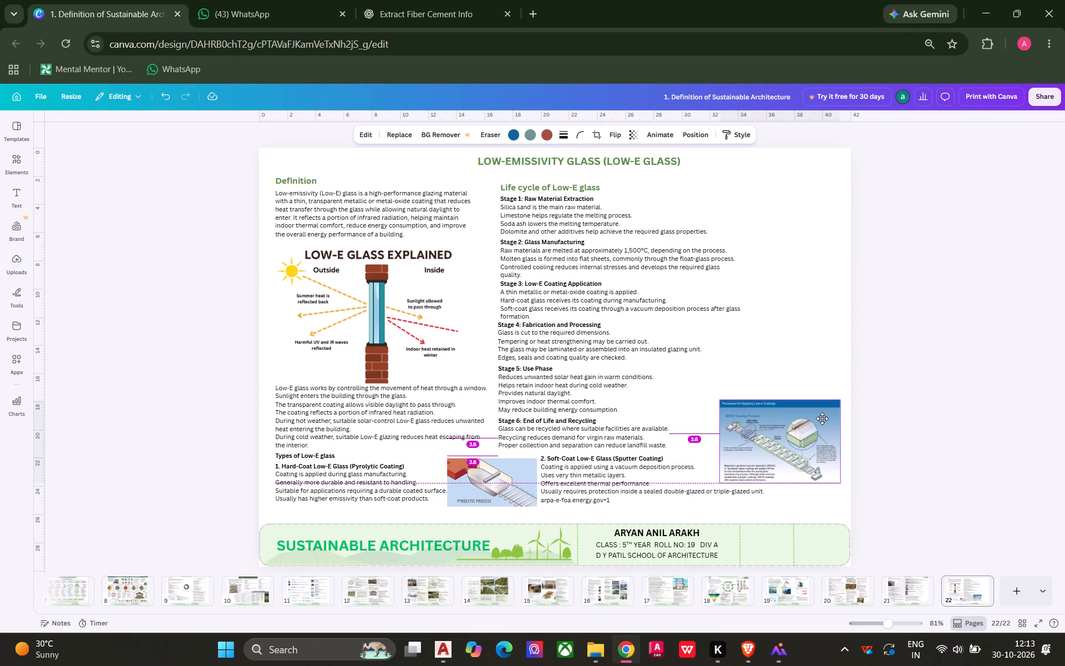
{"action": "left_click_drag", "start_coordinate": [822, 418], "coordinate": [824, 423]}
{"action": "left_click", "coordinate": [971, 389]}
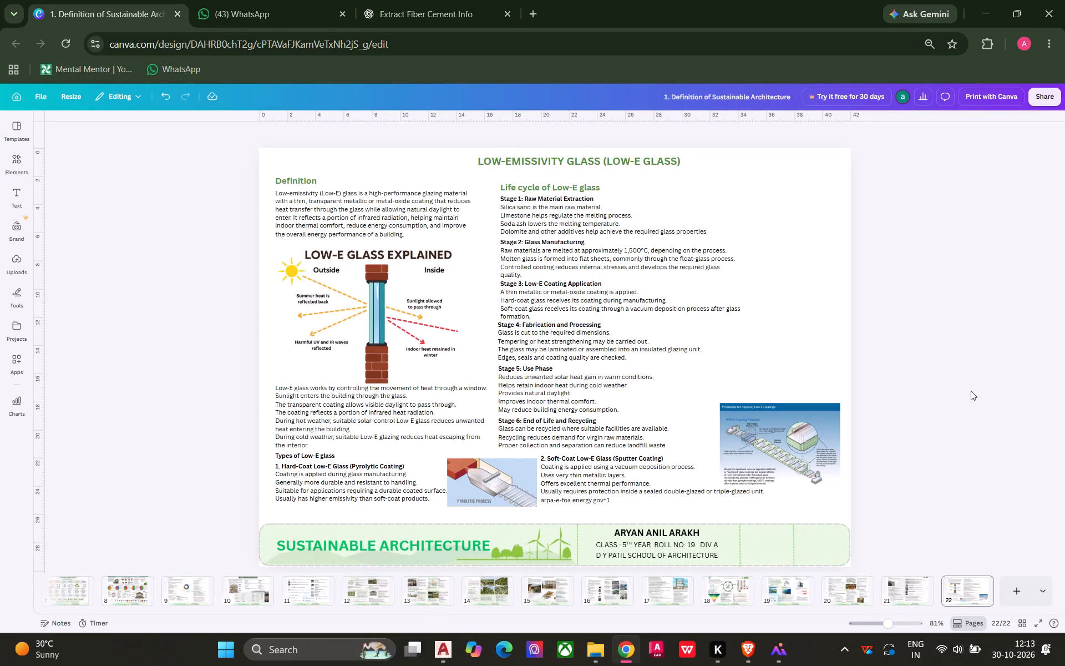
Shrink the Low-E Glass Explained image proportionally, keeping its upper-left corner in place.
{"action": "left_click", "coordinate": [423, 340]}
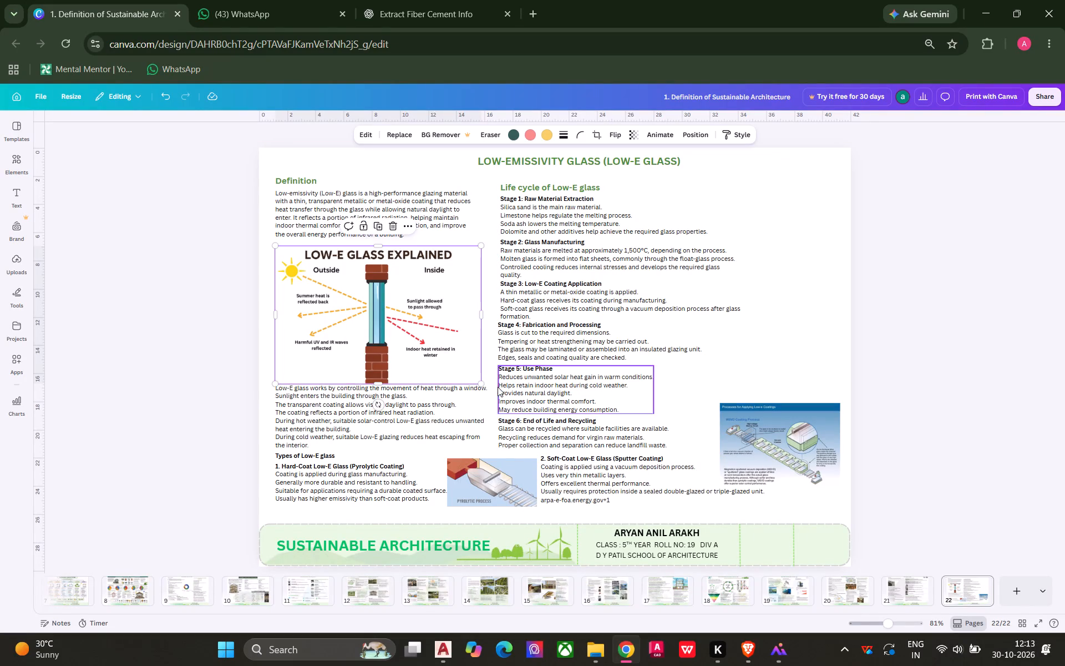
{"action": "left_click_drag", "start_coordinate": [483, 385], "coordinate": [464, 359]}
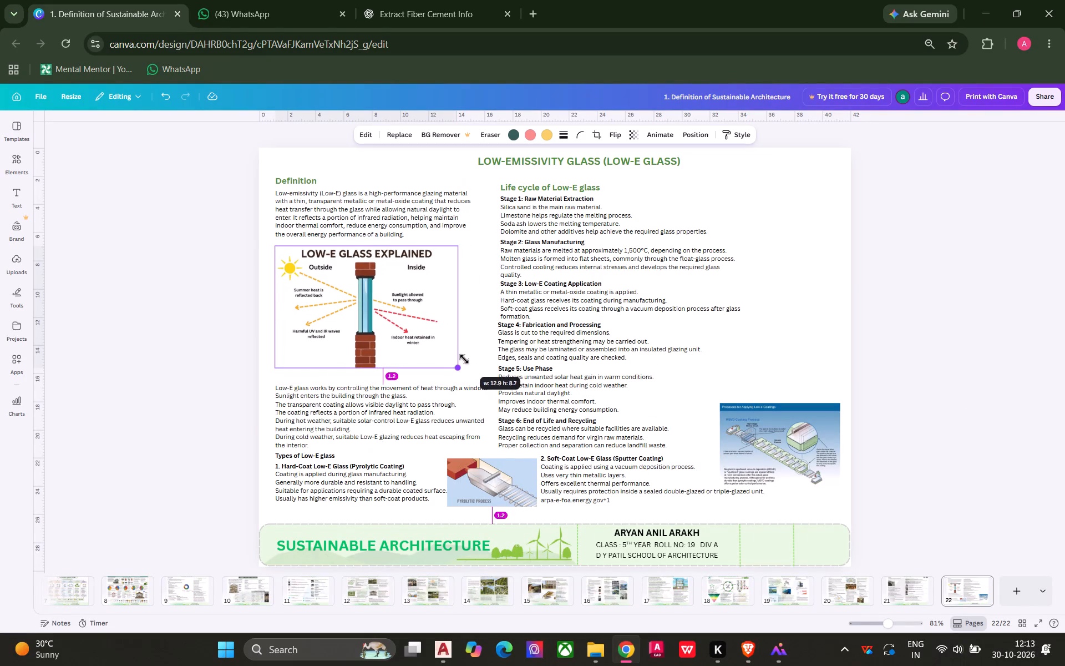
{"action": "left_click_drag", "start_coordinate": [464, 359], "coordinate": [461, 355]}
{"action": "left_click", "coordinate": [474, 350]}
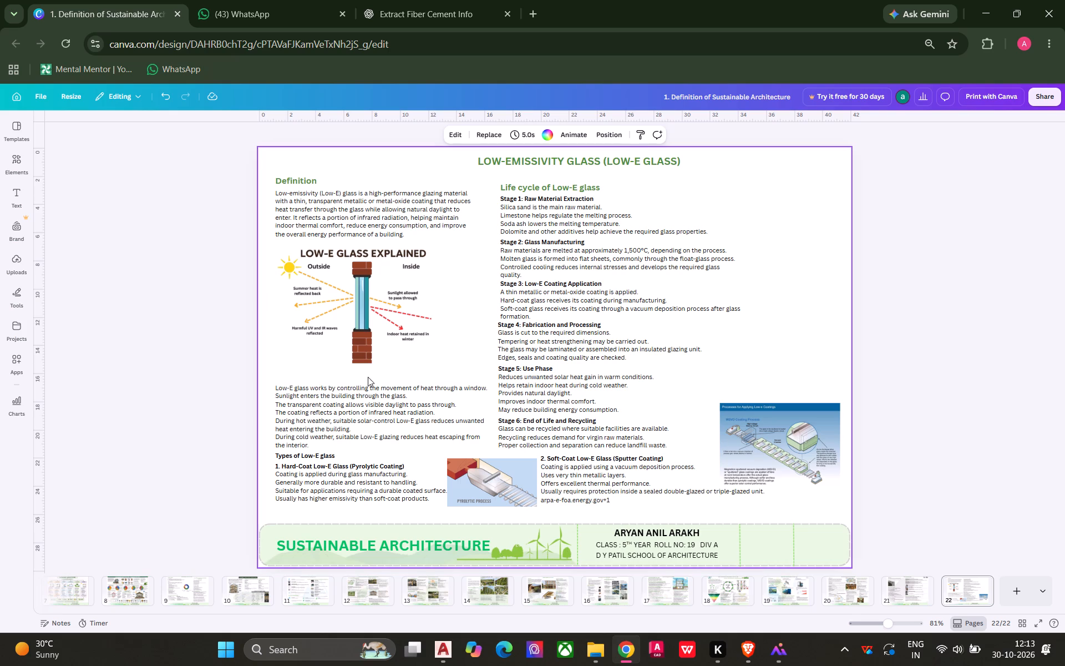
Move the working-principle text, Types of Low-E glass heading and Hard-Coat text up beneath the image, closing the gap under the heading.
{"action": "left_click_drag", "start_coordinate": [368, 377], "coordinate": [307, 501]}
{"action": "left_click_drag", "start_coordinate": [286, 484], "coordinate": [284, 465]}
{"action": "left_click", "coordinate": [275, 509]}
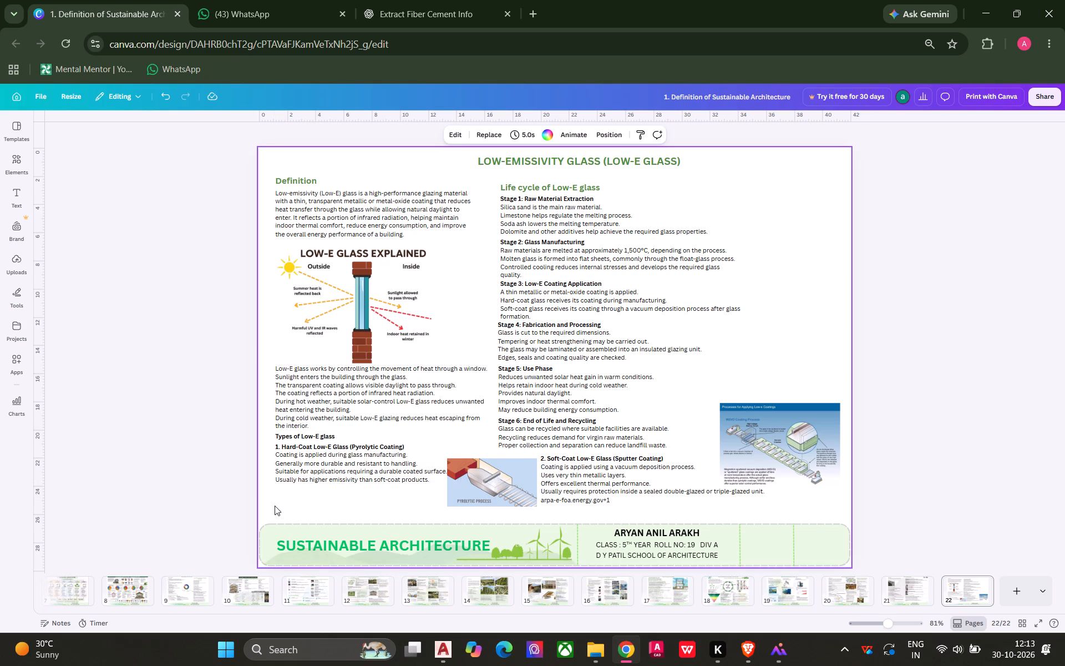
{"action": "left_click", "coordinate": [285, 471]}
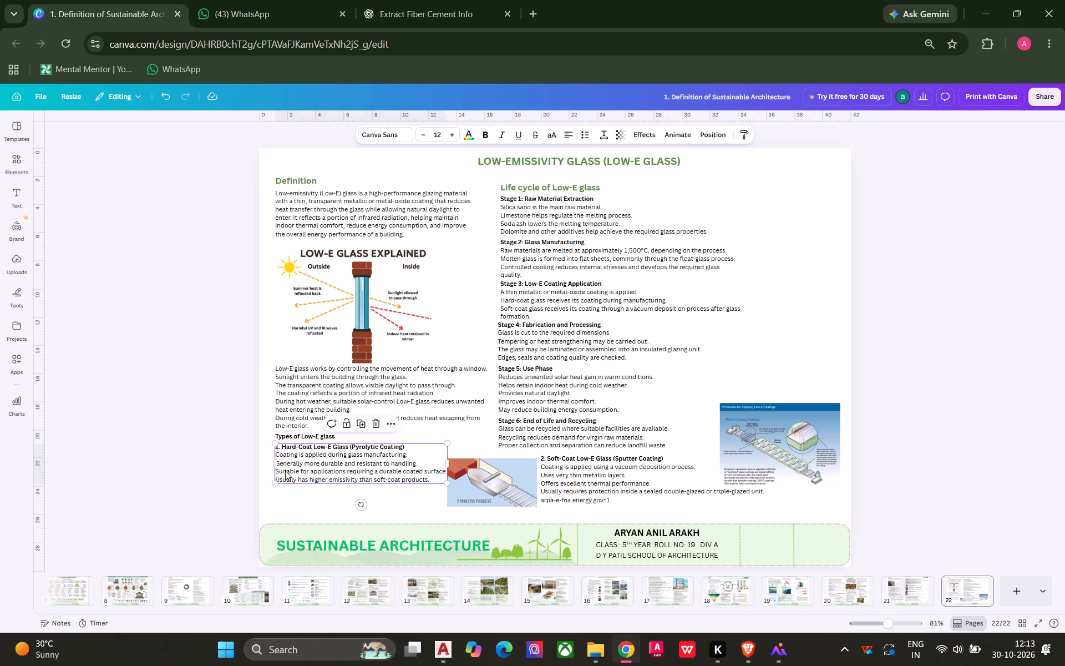
{"action": "left_click", "coordinate": [200, 458]}
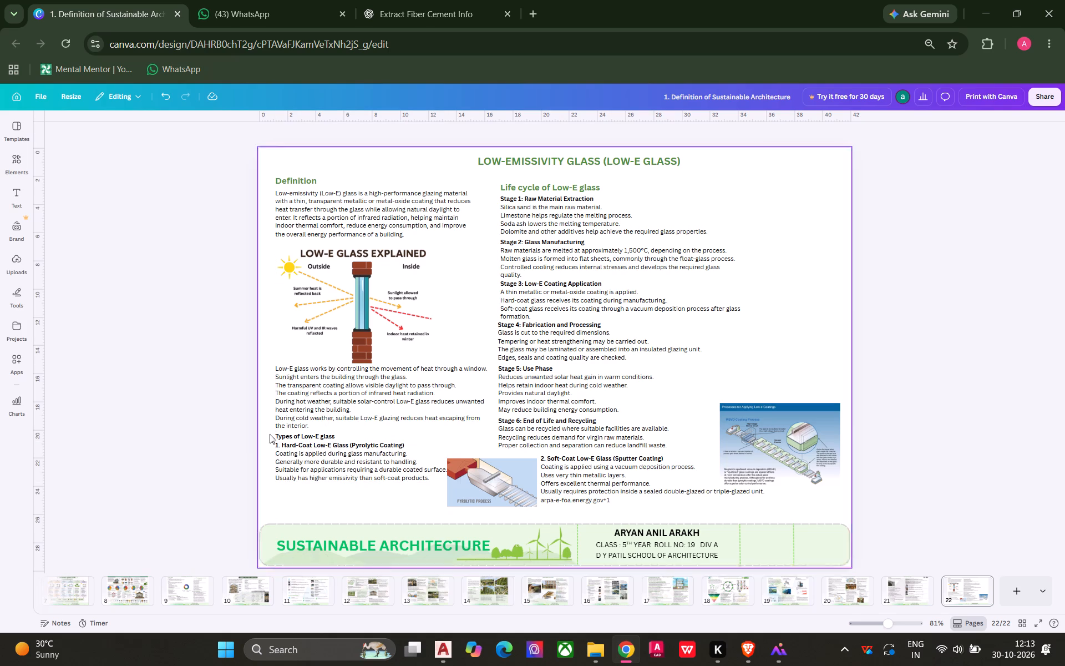
Apply the Definition heading's text style to the Types of Low-E glass heading.
{"action": "left_click", "coordinate": [319, 433]}
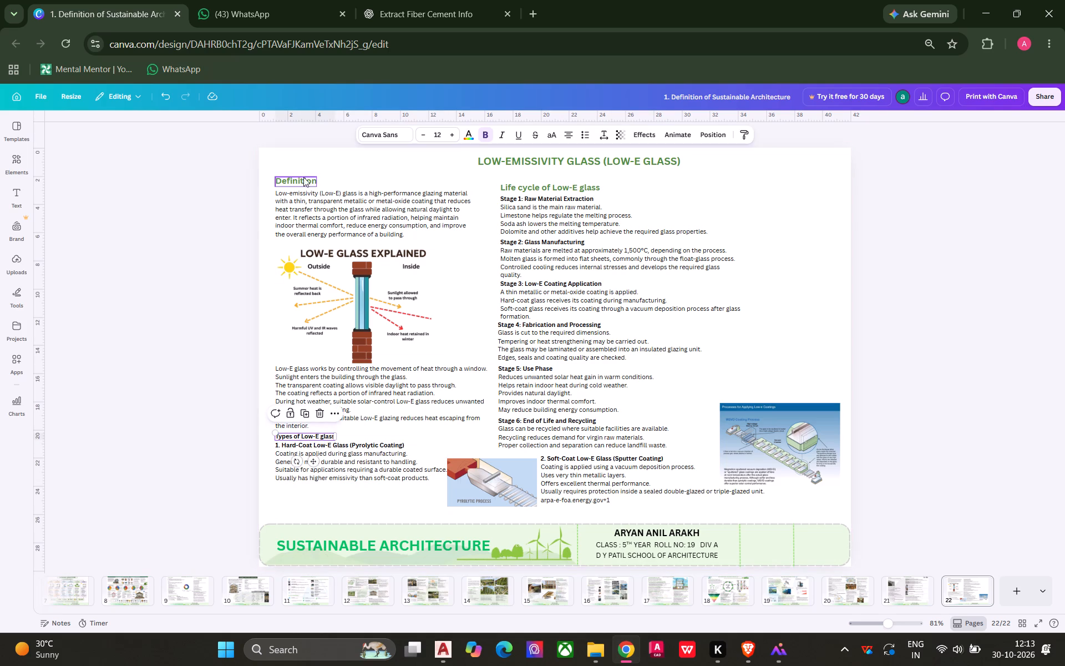
{"action": "left_click", "coordinate": [303, 177]}
{"action": "left_click", "coordinate": [747, 135]}
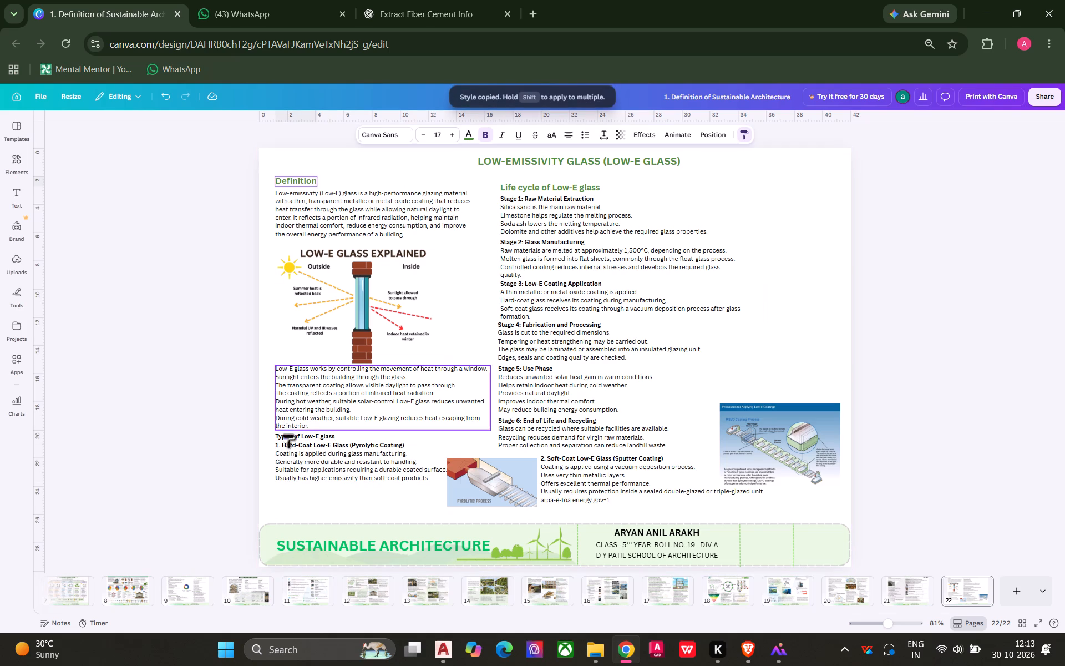
{"action": "left_click", "coordinate": [290, 436]}
{"action": "left_click", "coordinate": [205, 434]}
Move the Hard-Coat text slightly down, clear of the Types of Low-E glass heading.
{"action": "left_click", "coordinate": [286, 458]}
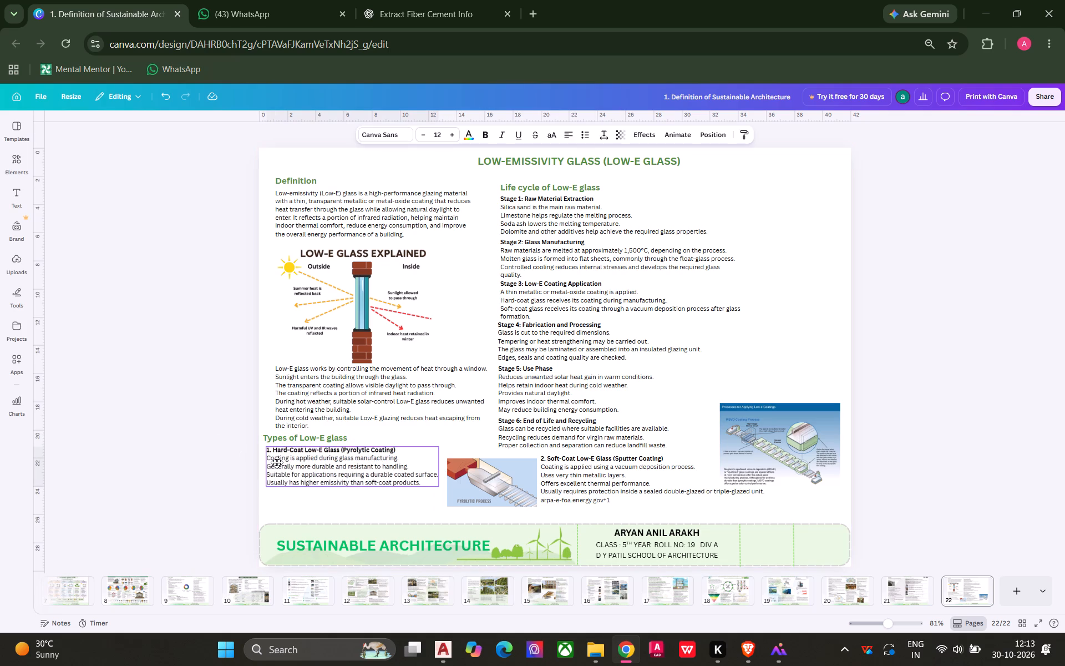
{"action": "left_click", "coordinate": [199, 454]}
Shift the Types of Low-E glass heading to the right so it lines up with the left edge of the texts around it.
{"action": "left_click", "coordinate": [285, 436]}
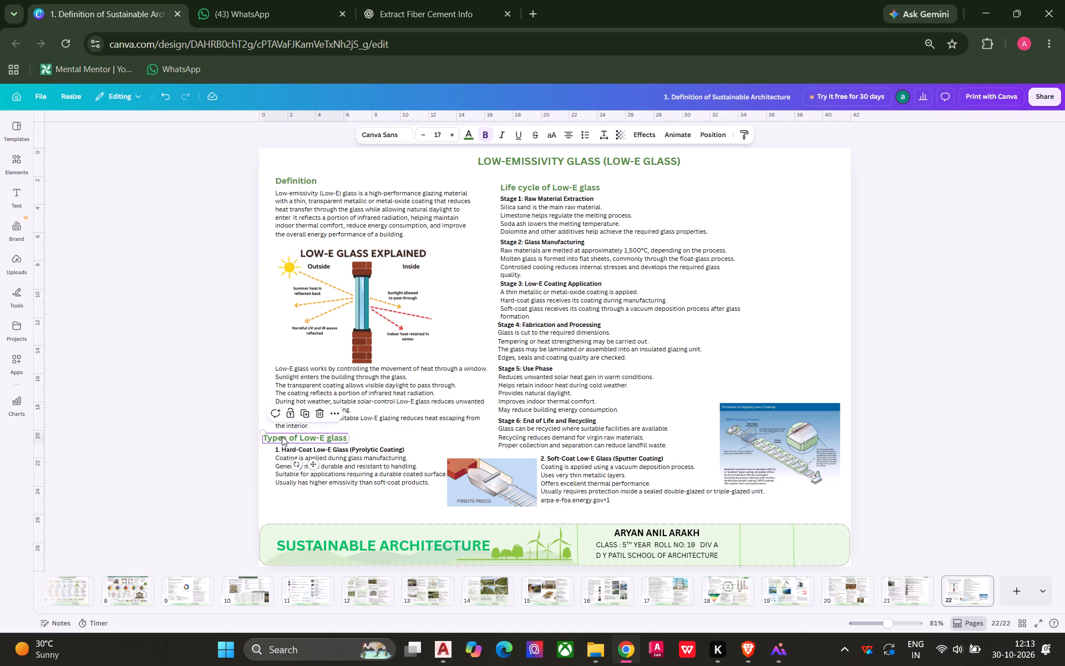
{"action": "left_click_drag", "start_coordinate": [268, 436], "coordinate": [283, 437]}
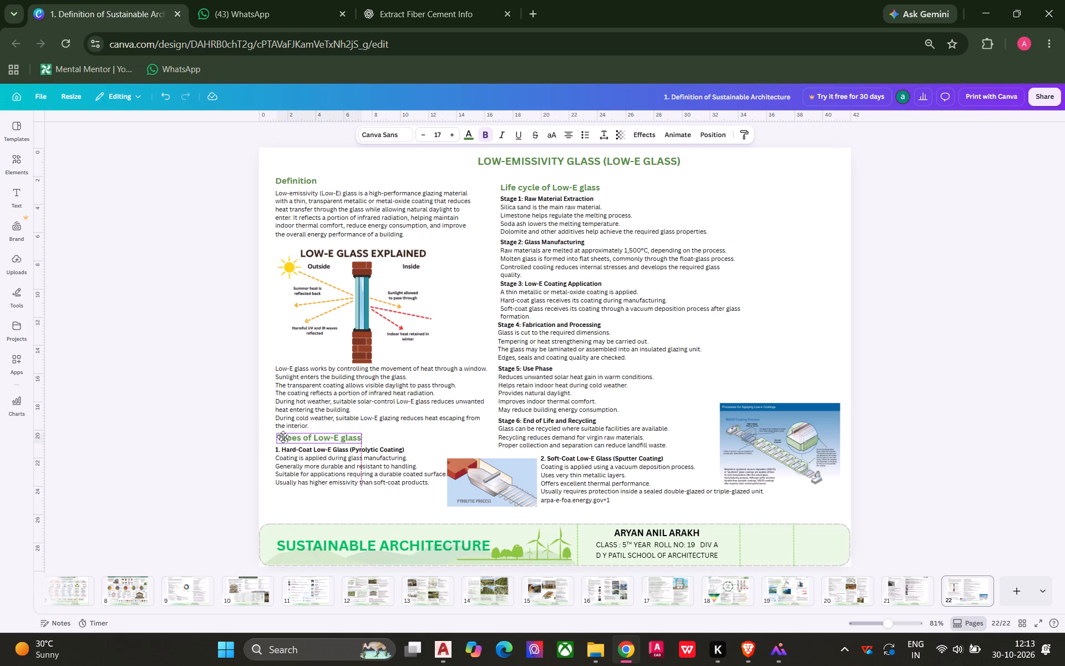
{"action": "left_click_drag", "start_coordinate": [283, 437], "coordinate": [280, 437]}
{"action": "left_click", "coordinate": [164, 433]}
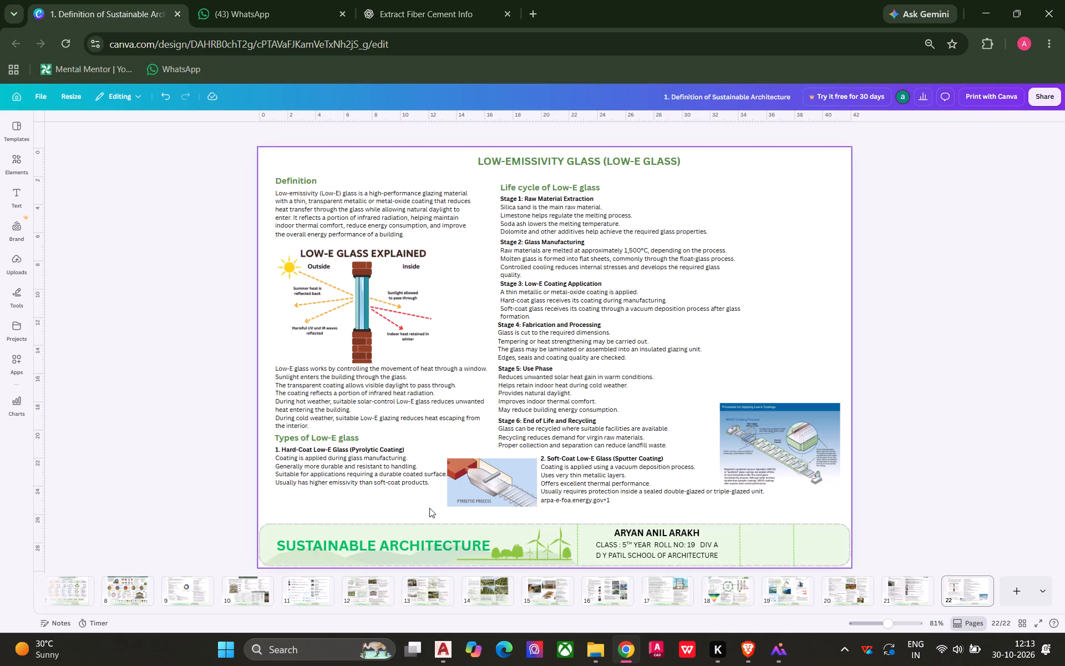
Nudge the Pyrolytic Process image slightly up and to the left, beside the Hard-Coat text.
{"action": "left_click", "coordinate": [479, 485]}
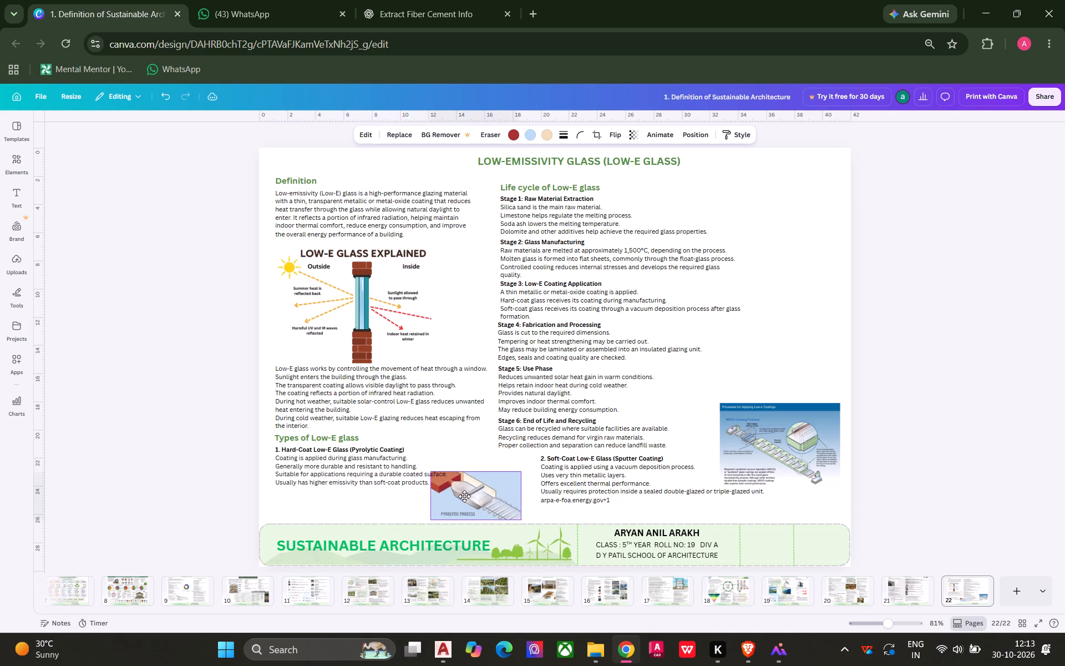
{"action": "left_click", "coordinate": [922, 463]}
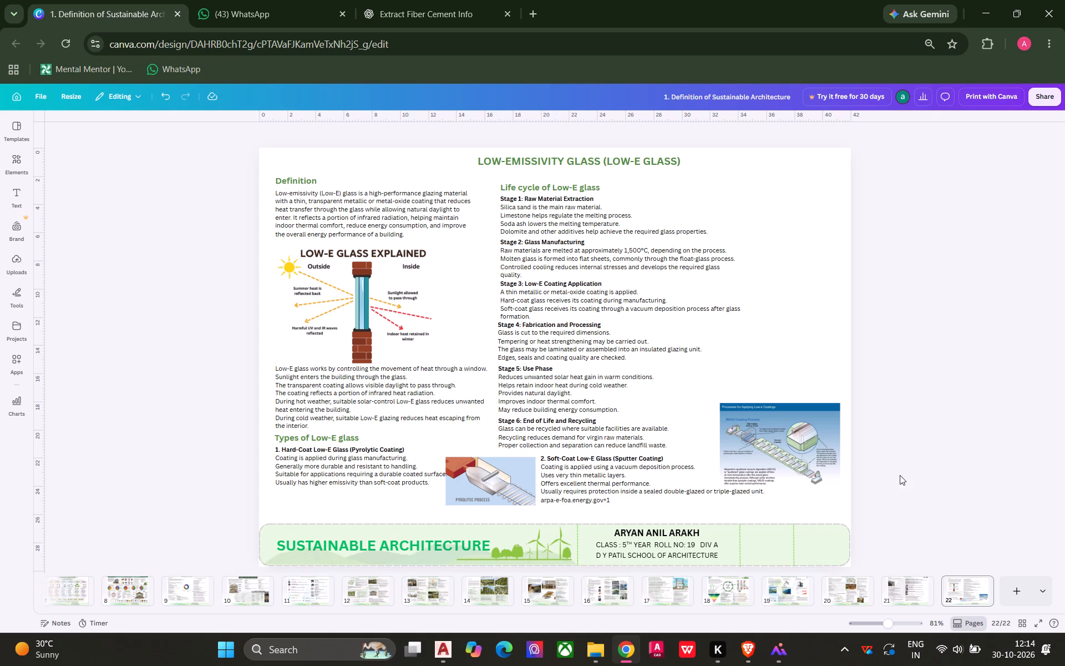
Shrink the Processes for Applying Low-e Coatings image and place it right of the Soft-Coat text, against the footer and the page's right edge.
{"action": "left_click", "coordinate": [765, 452]}
{"action": "left_click_drag", "start_coordinate": [841, 406], "coordinate": [834, 413]}
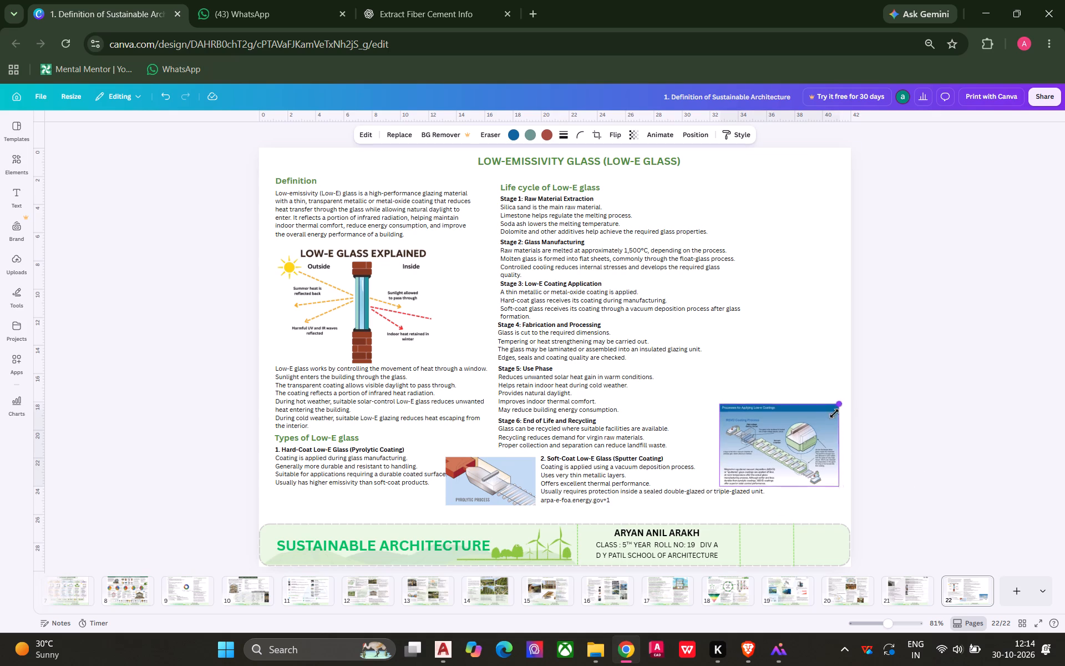
{"action": "left_click_drag", "start_coordinate": [834, 413], "coordinate": [798, 441]}
{"action": "left_click_drag", "start_coordinate": [765, 466], "coordinate": [806, 508]}
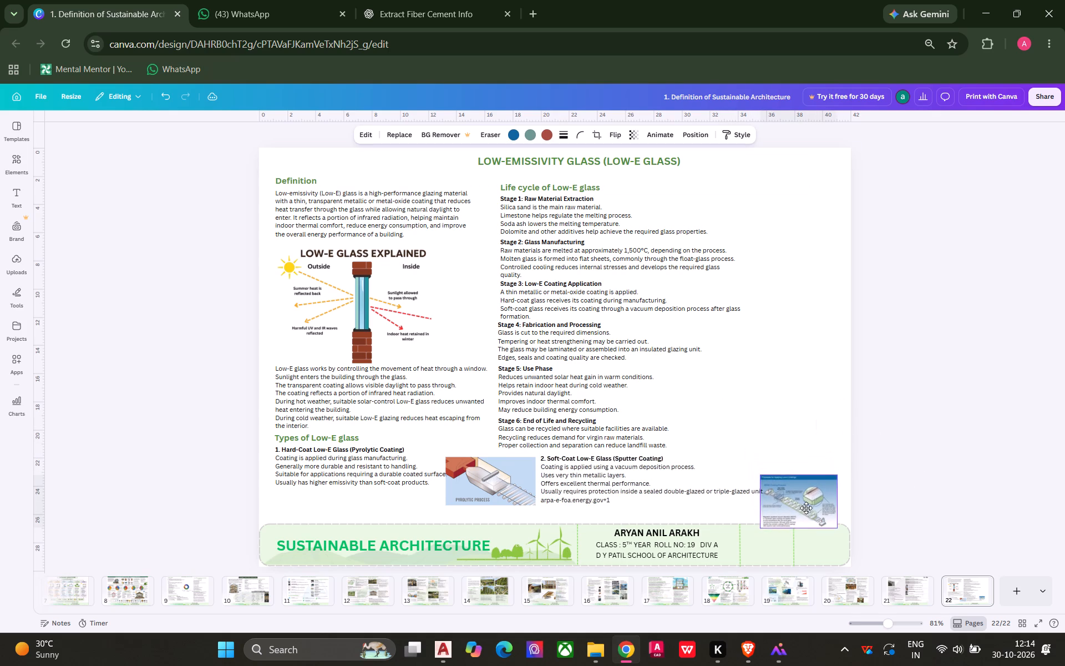
{"action": "left_click_drag", "start_coordinate": [806, 508], "coordinate": [811, 490]}
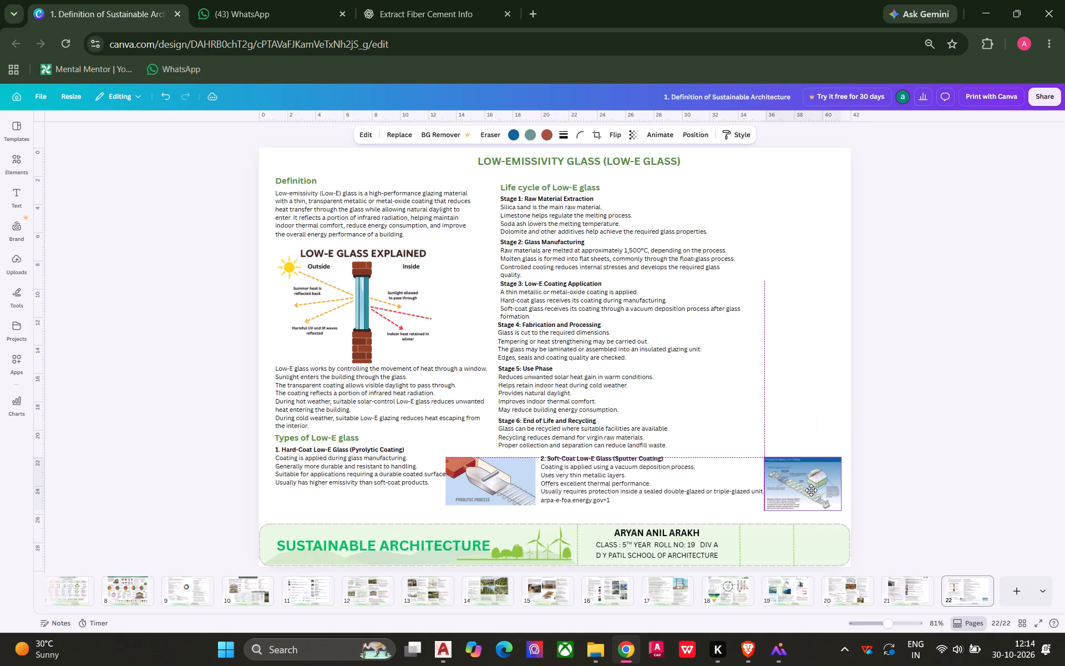
{"action": "left_click_drag", "start_coordinate": [811, 490], "coordinate": [811, 502]}
{"action": "left_click_drag", "start_coordinate": [840, 471], "coordinate": [843, 457]}
{"action": "left_click", "coordinate": [909, 434]}
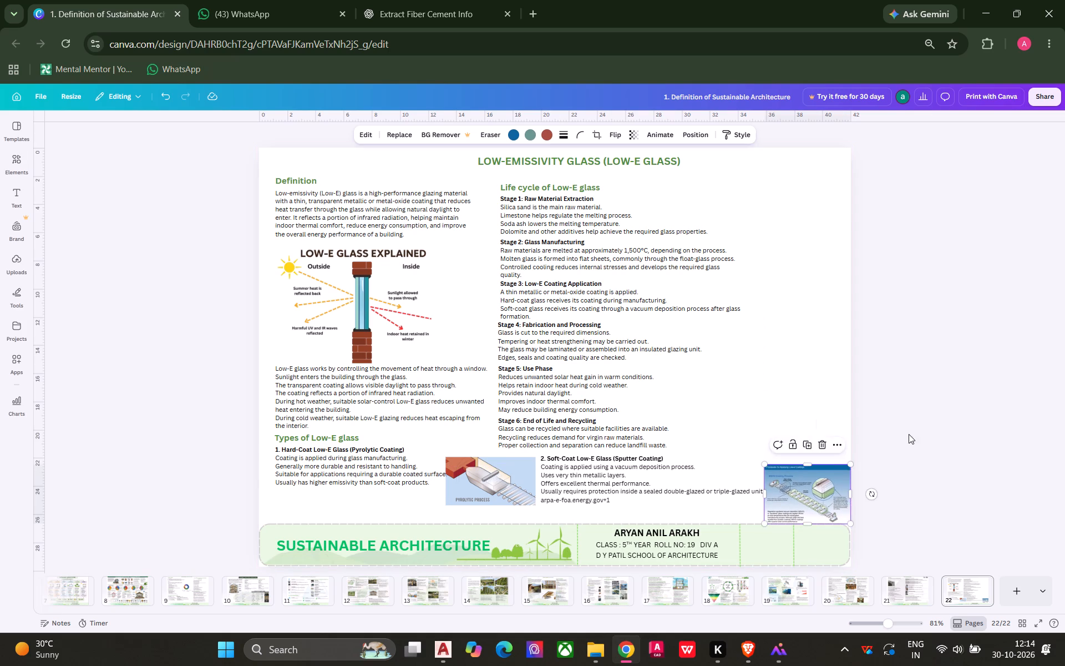
Narrow the Soft-Coat text box to slightly wider than its heading so its longer lines wrap.
{"action": "left_click", "coordinate": [692, 491]}
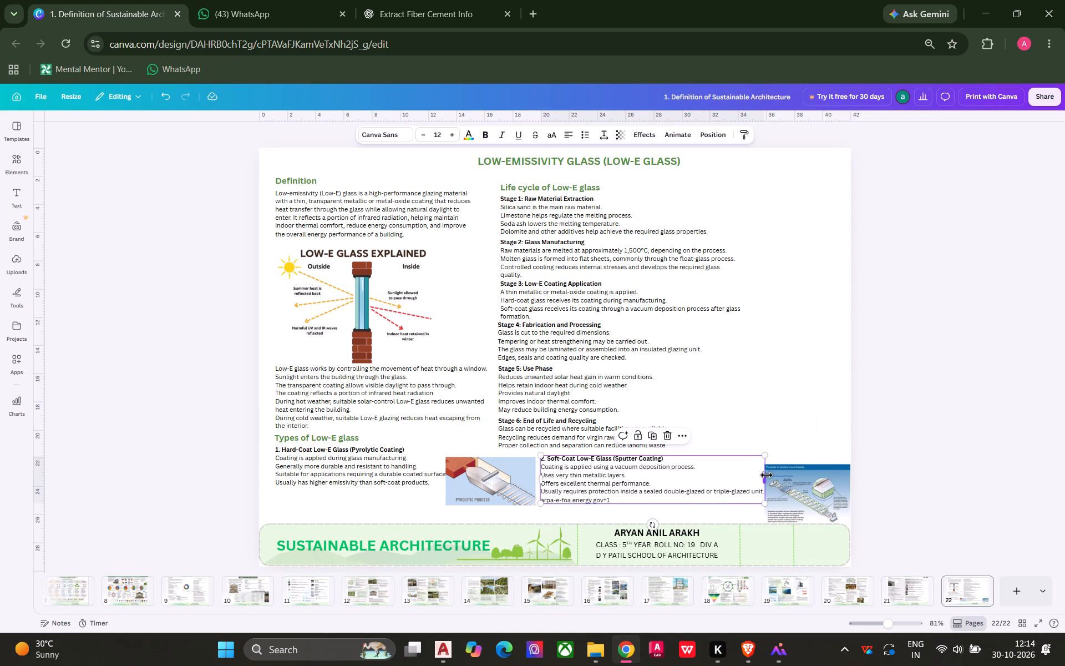
{"action": "left_click_drag", "start_coordinate": [767, 477], "coordinate": [741, 478]}
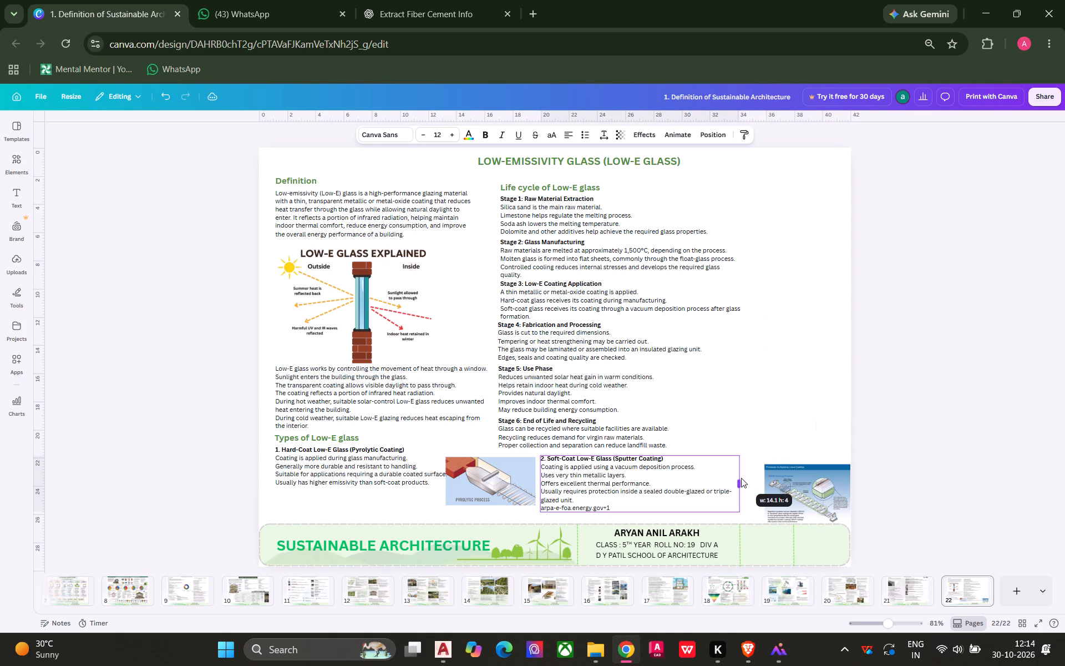
{"action": "left_click_drag", "start_coordinate": [741, 478], "coordinate": [684, 472]}
{"action": "left_click", "coordinate": [714, 467]}
Move the Processes for Applying Low-e Coatings image left, close beside the narrowed Soft-Coat text.
{"action": "left_click_drag", "start_coordinate": [783, 487], "coordinate": [746, 483]}
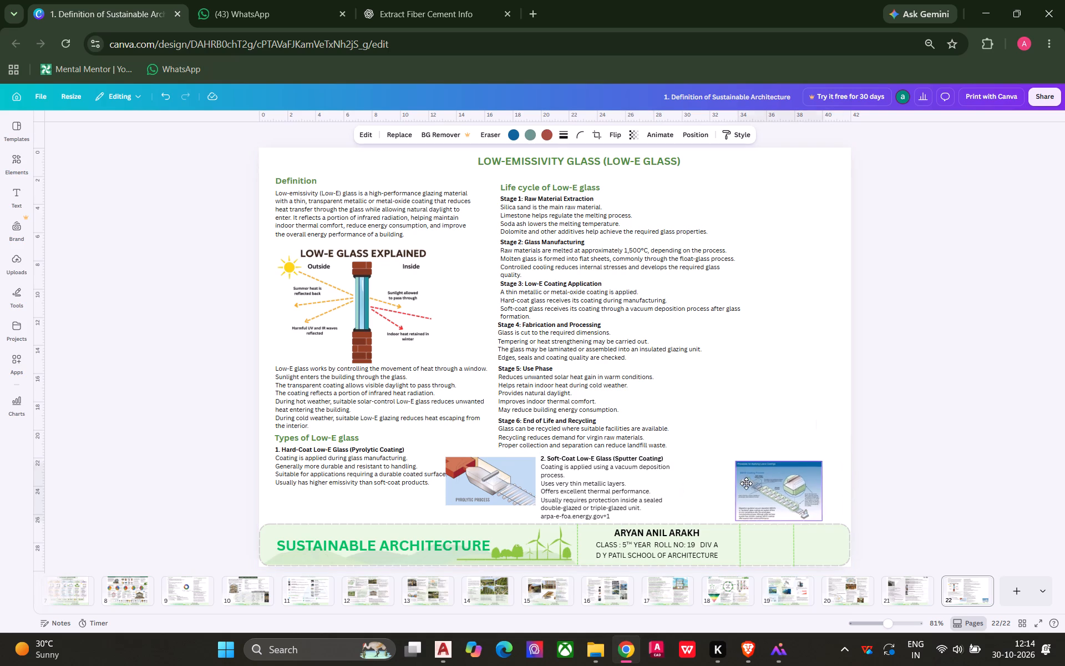
{"action": "left_click_drag", "start_coordinate": [746, 483], "coordinate": [718, 485]}
Nudge the Soft-Coat text slightly to the right, along with the Pyrolytic Process image.
{"action": "left_click", "coordinate": [625, 468]}
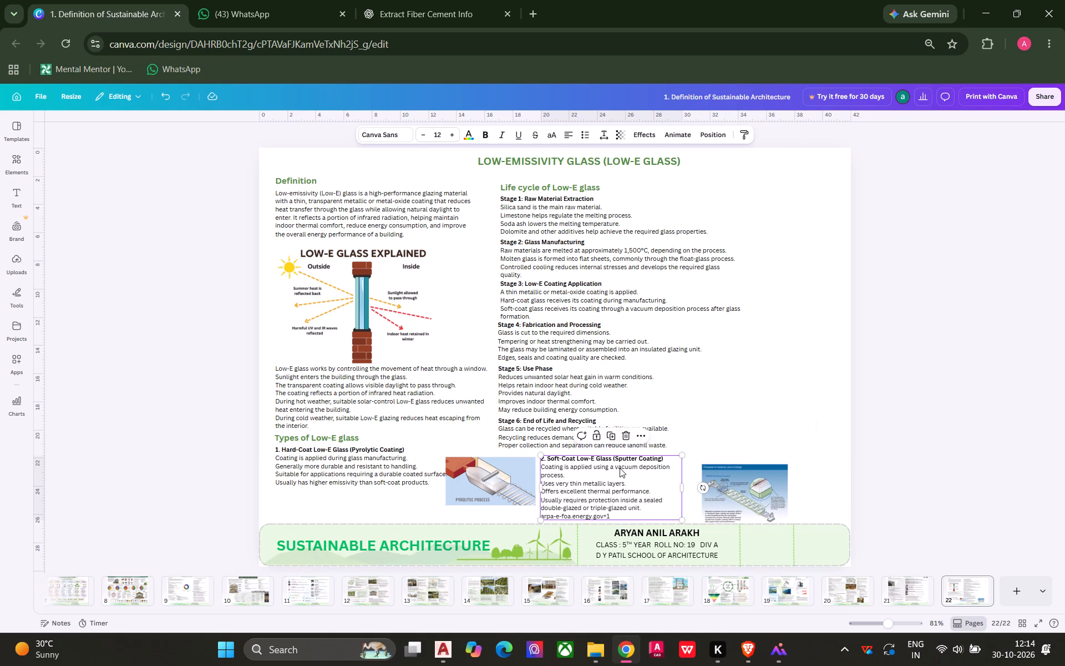
{"action": "left_click_drag", "start_coordinate": [607, 467], "coordinate": [615, 466]}
{"action": "left_click", "coordinate": [470, 468]}
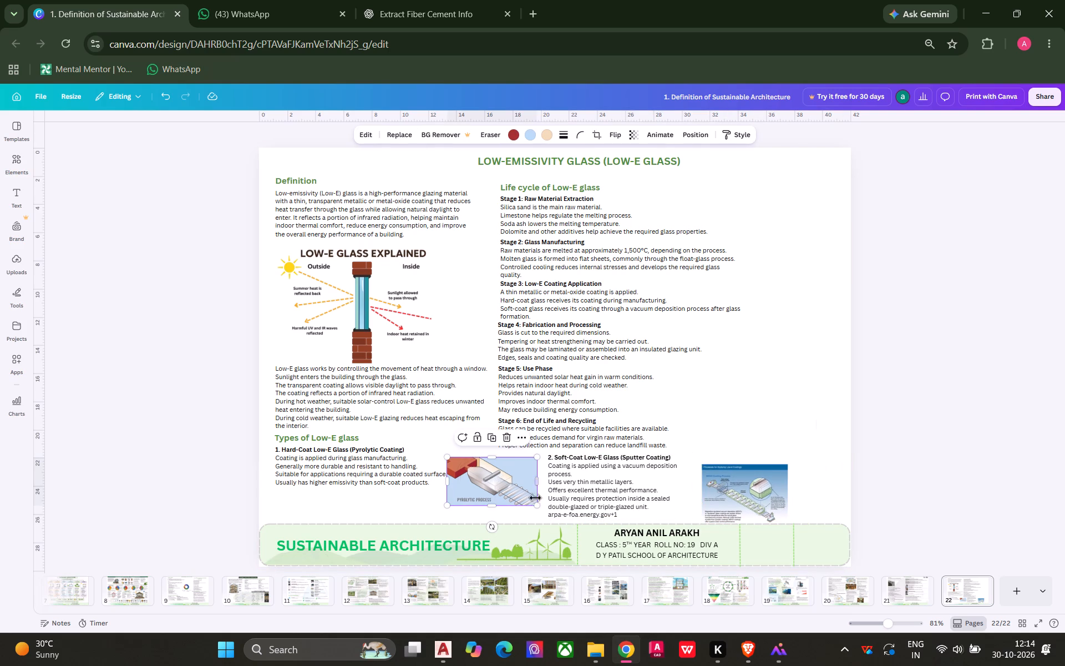
Narrow the Hard-Coat text box until its heading just fits on one line, leaving space beside the Pyrolytic Process image.
{"action": "left_click", "coordinate": [414, 480]}
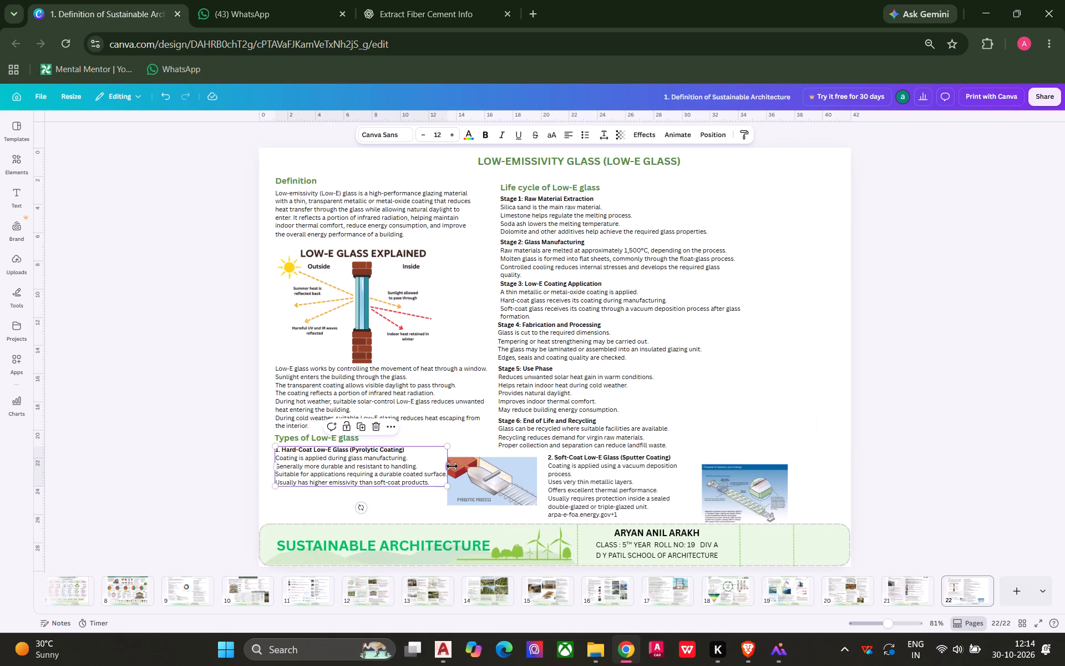
{"action": "left_click_drag", "start_coordinate": [453, 466], "coordinate": [435, 465]}
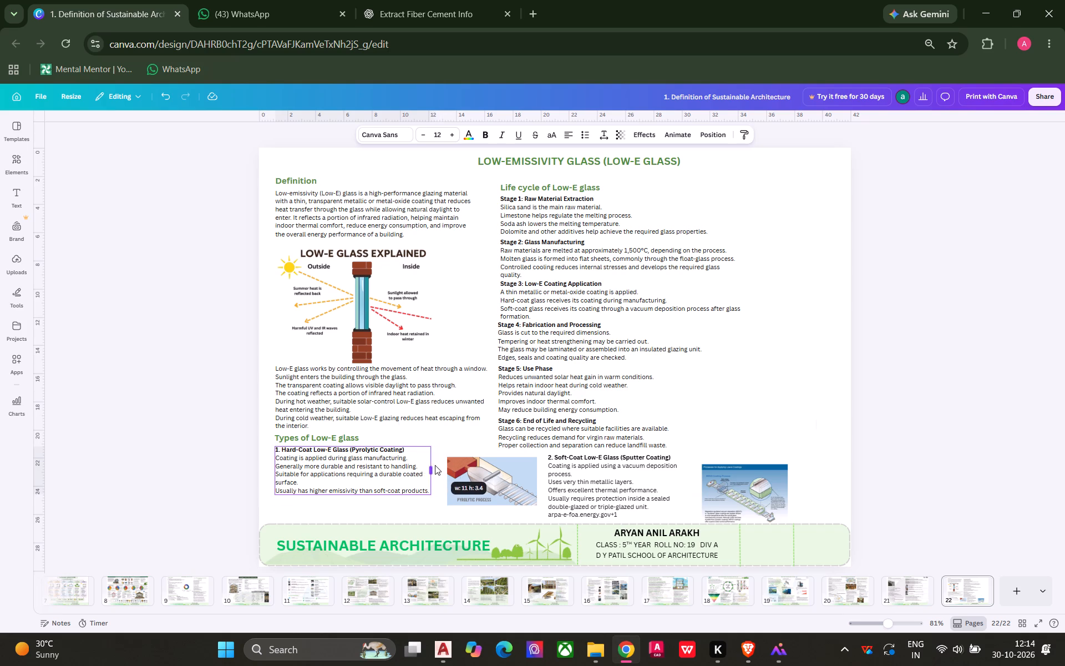
{"action": "left_click_drag", "start_coordinate": [435, 465], "coordinate": [405, 465]}
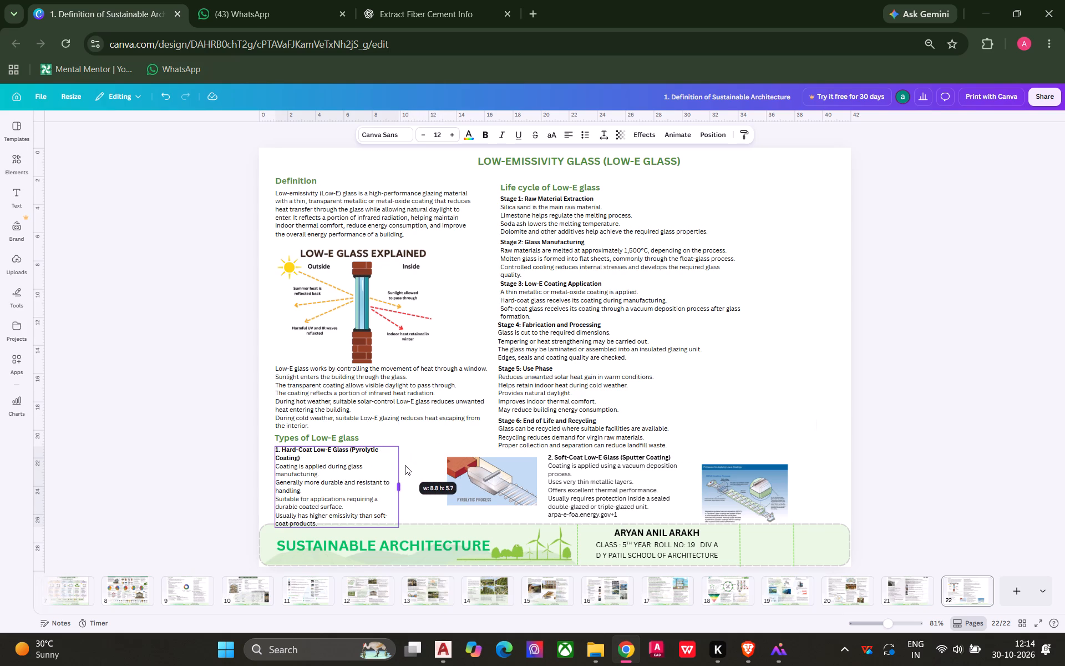
{"action": "left_click_drag", "start_coordinate": [405, 465], "coordinate": [415, 465]}
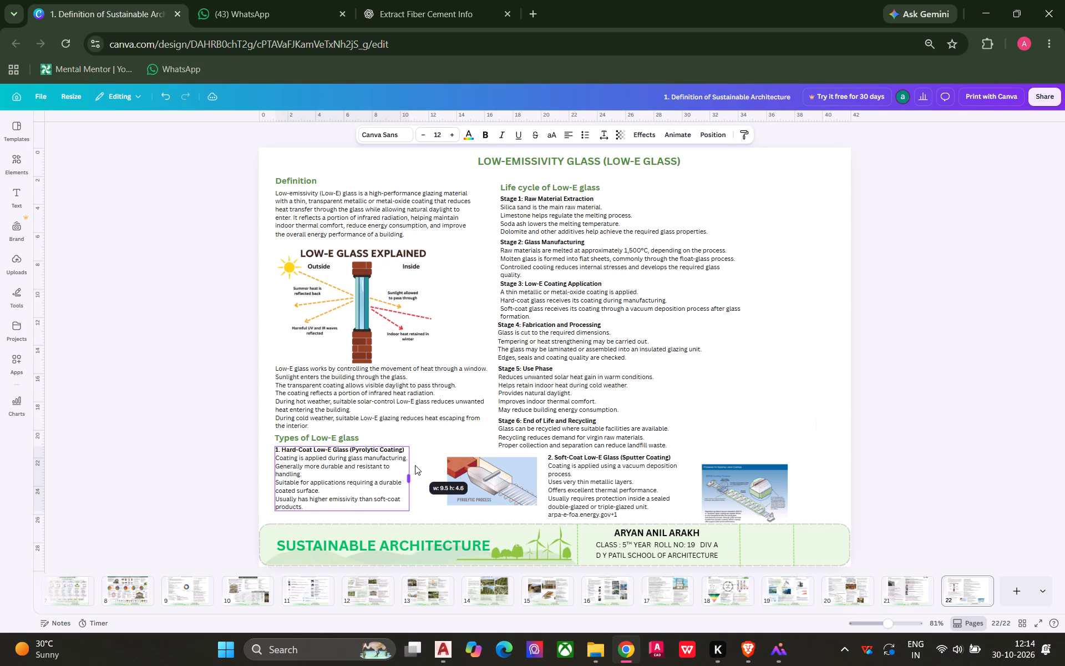
{"action": "left_click_drag", "start_coordinate": [415, 465], "coordinate": [413, 465]}
{"action": "left_click", "coordinate": [430, 462]}
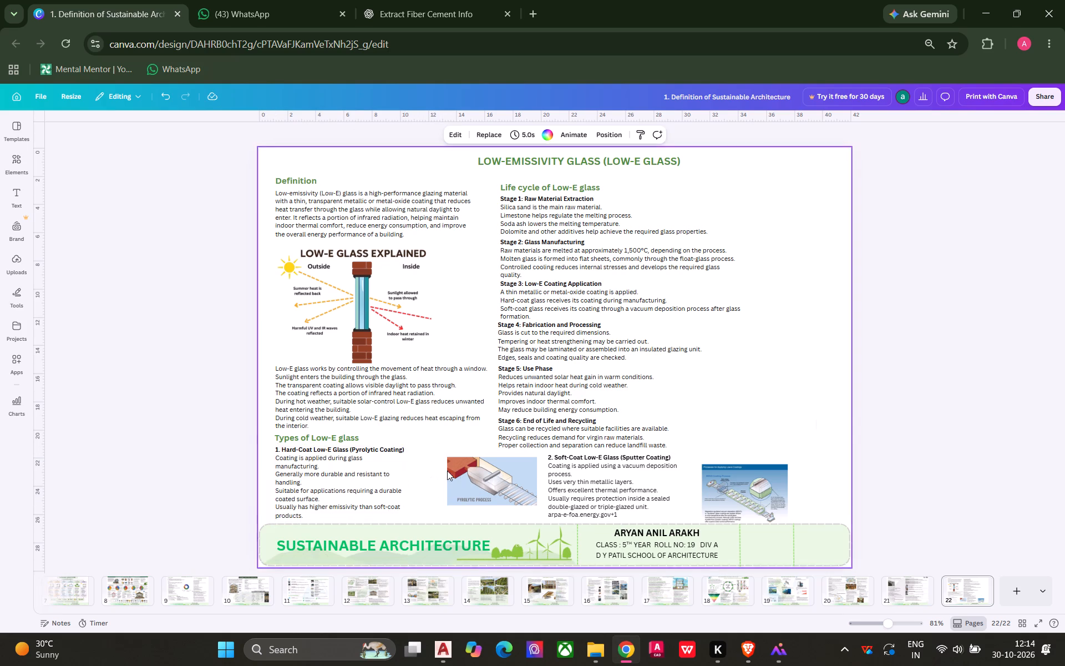
Enlarge the Pyrolytic Process image to fill the gap between the Hard-Coat and Soft-Coat texts, with its bottom at the footer.
{"action": "left_click", "coordinate": [463, 478]}
{"action": "left_click_drag", "start_coordinate": [448, 505], "coordinate": [430, 509]}
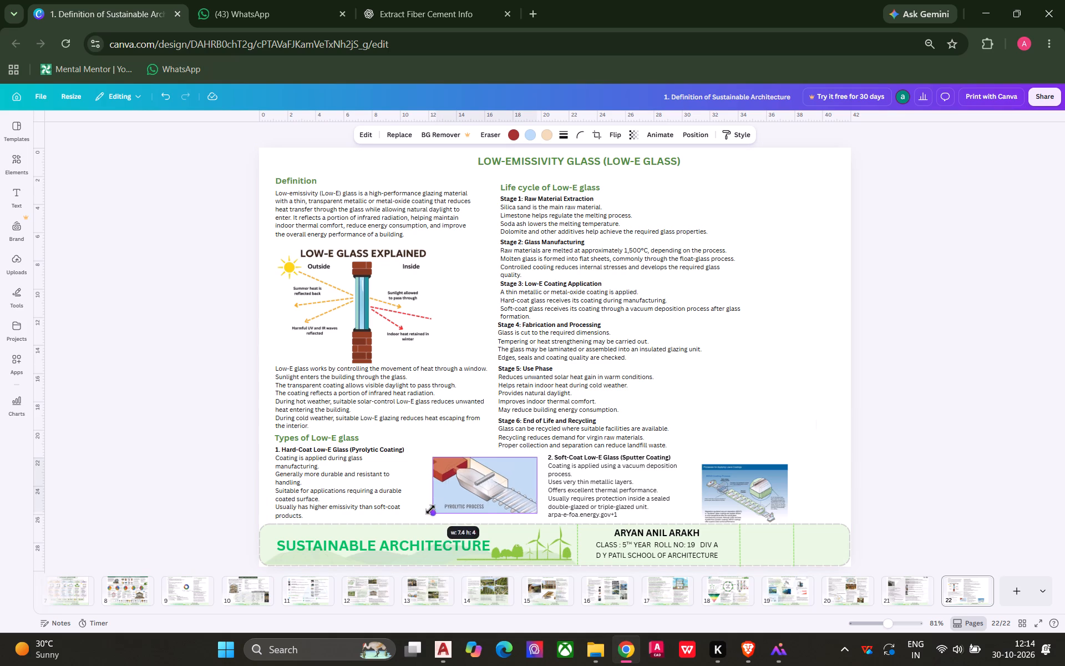
{"action": "left_click_drag", "start_coordinate": [430, 509], "coordinate": [410, 513]}
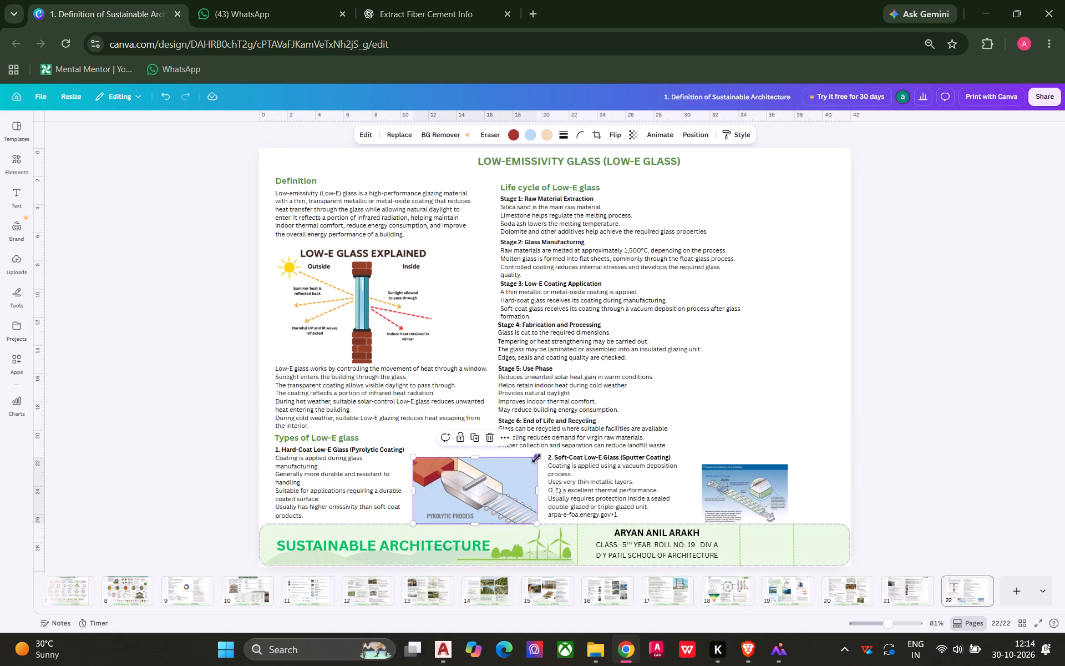
{"action": "left_click_drag", "start_coordinate": [537, 457], "coordinate": [541, 452]}
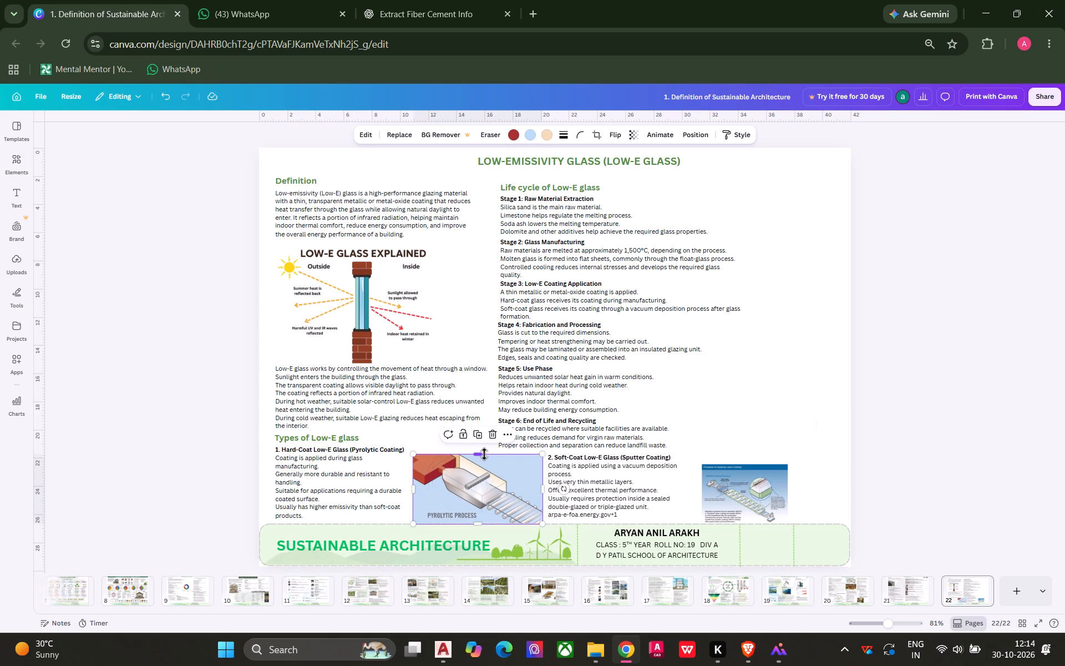
{"action": "left_click_drag", "start_coordinate": [476, 523], "coordinate": [478, 519]}
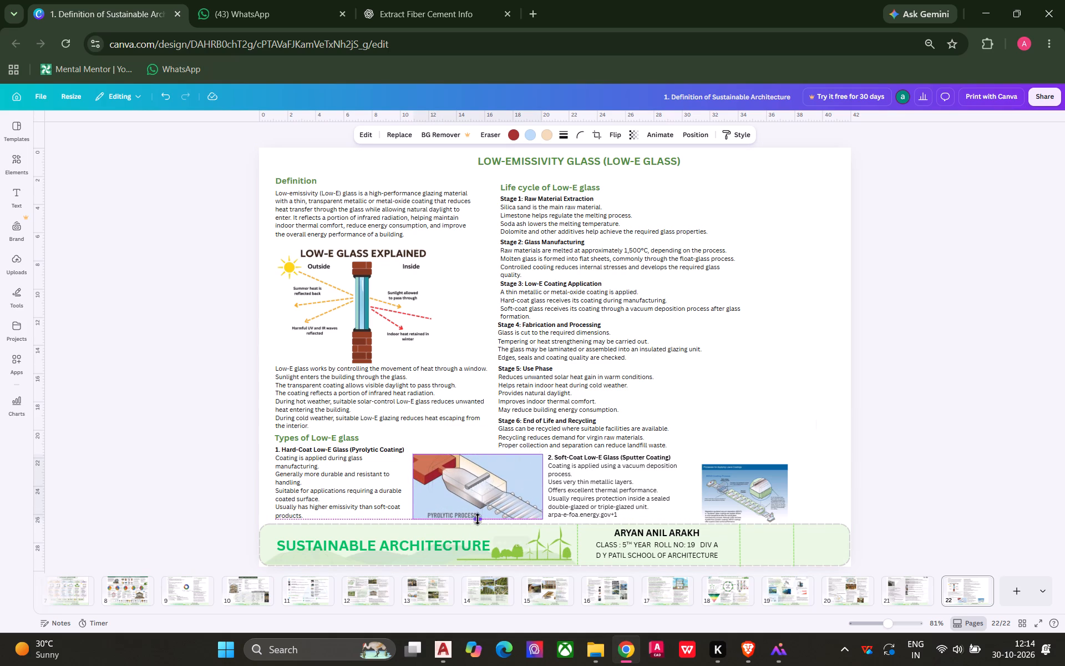
{"action": "left_click_drag", "start_coordinate": [478, 519], "coordinate": [478, 518]}
{"action": "left_click_drag", "start_coordinate": [413, 516], "coordinate": [412, 517]}
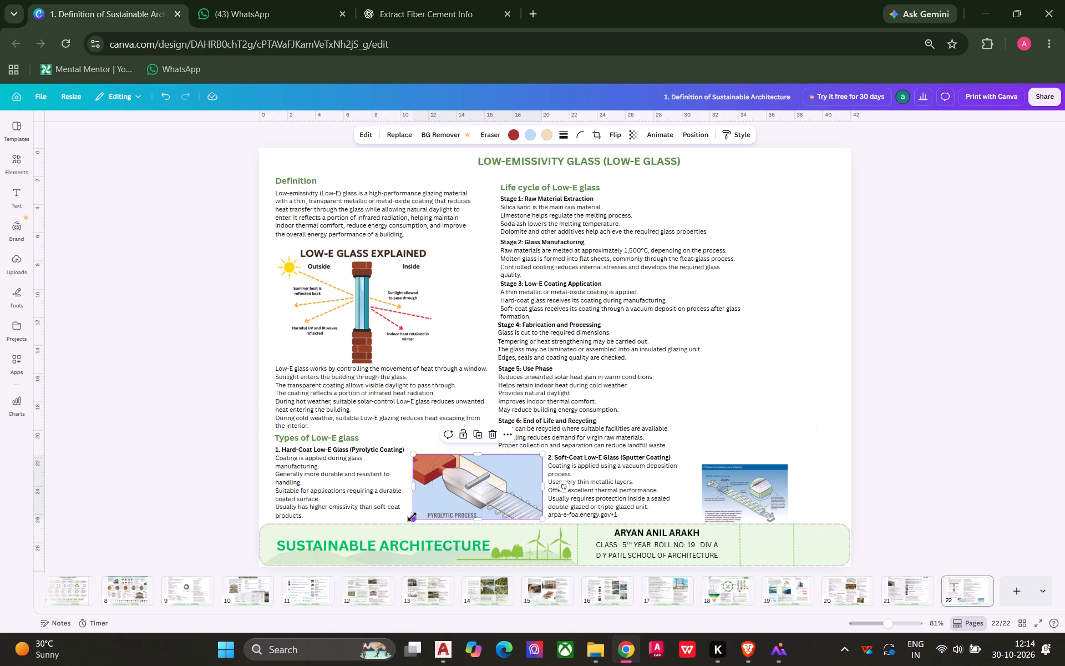
{"action": "left_click_drag", "start_coordinate": [412, 517], "coordinate": [408, 522]}
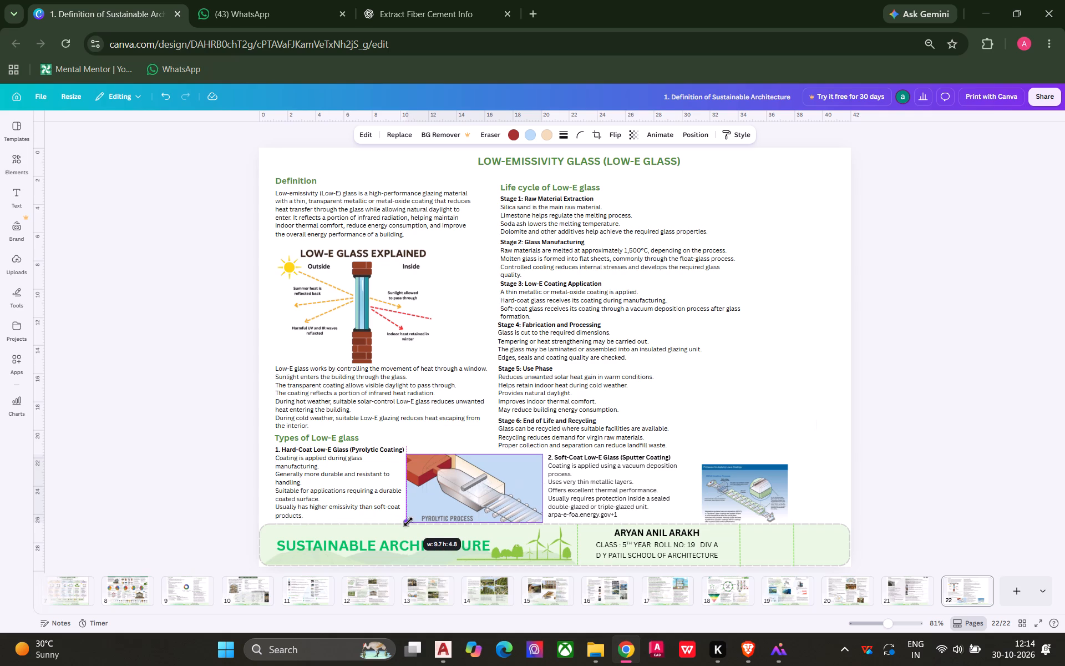
{"action": "left_click_drag", "start_coordinate": [408, 522], "coordinate": [406, 525]}
{"action": "left_click", "coordinate": [797, 407]}
Enlarge the Processes for Applying Low-e Coatings image to span from near the Soft-Coat text to the page's right edge.
{"action": "left_click", "coordinate": [742, 479]}
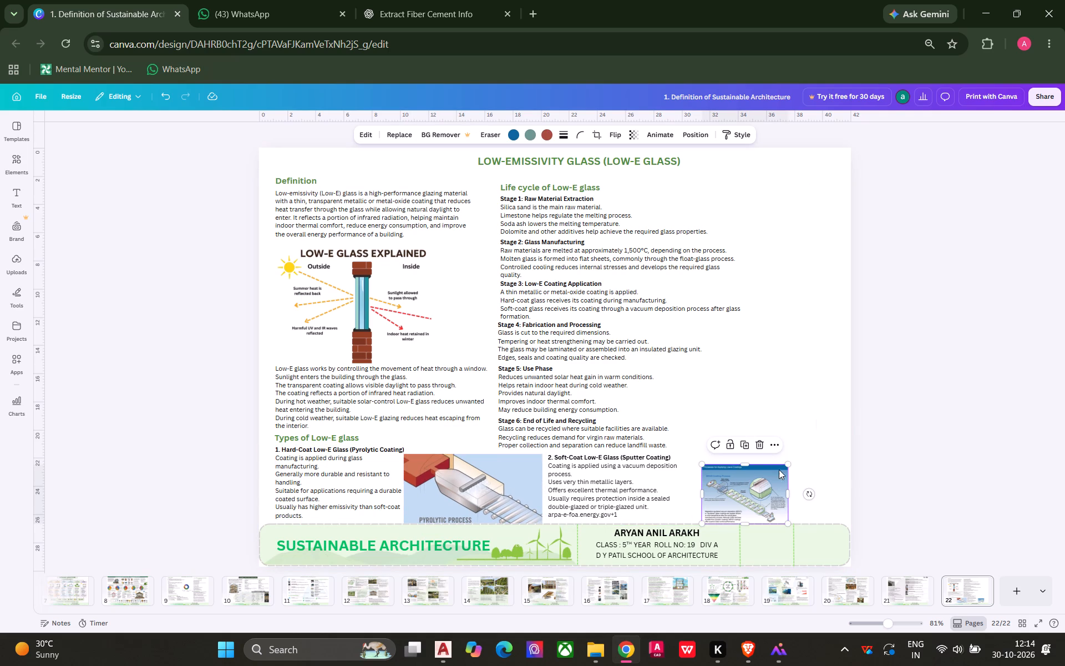
{"action": "left_click_drag", "start_coordinate": [789, 466], "coordinate": [828, 441]}
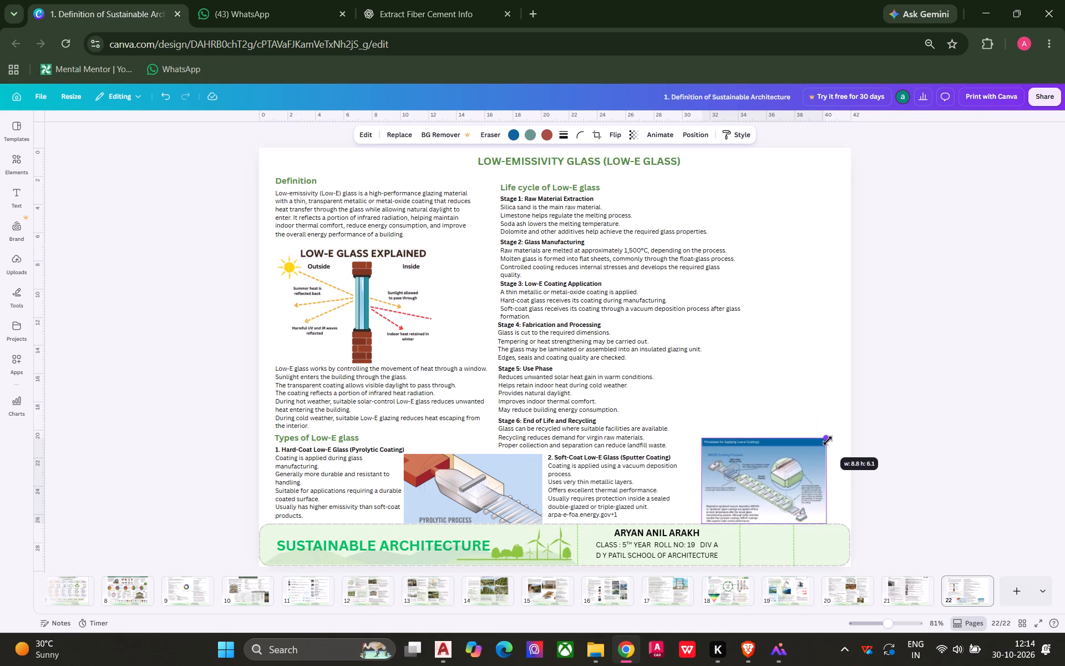
{"action": "left_click_drag", "start_coordinate": [828, 441], "coordinate": [835, 437]}
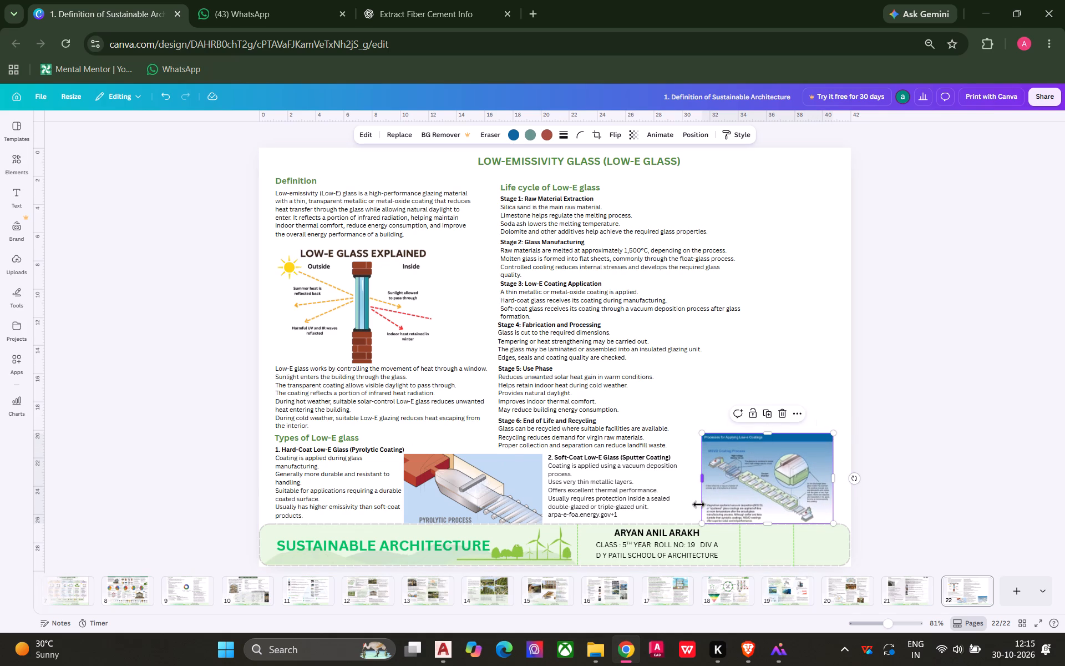
{"action": "left_click", "coordinate": [705, 476]}
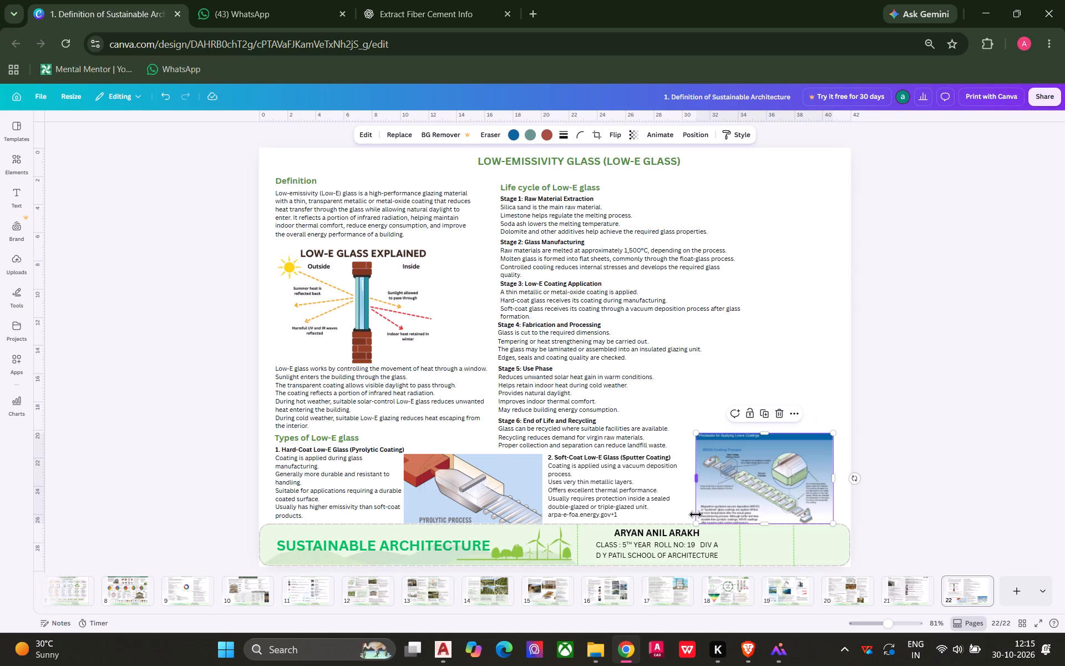
{"action": "left_click", "coordinate": [807, 377]}
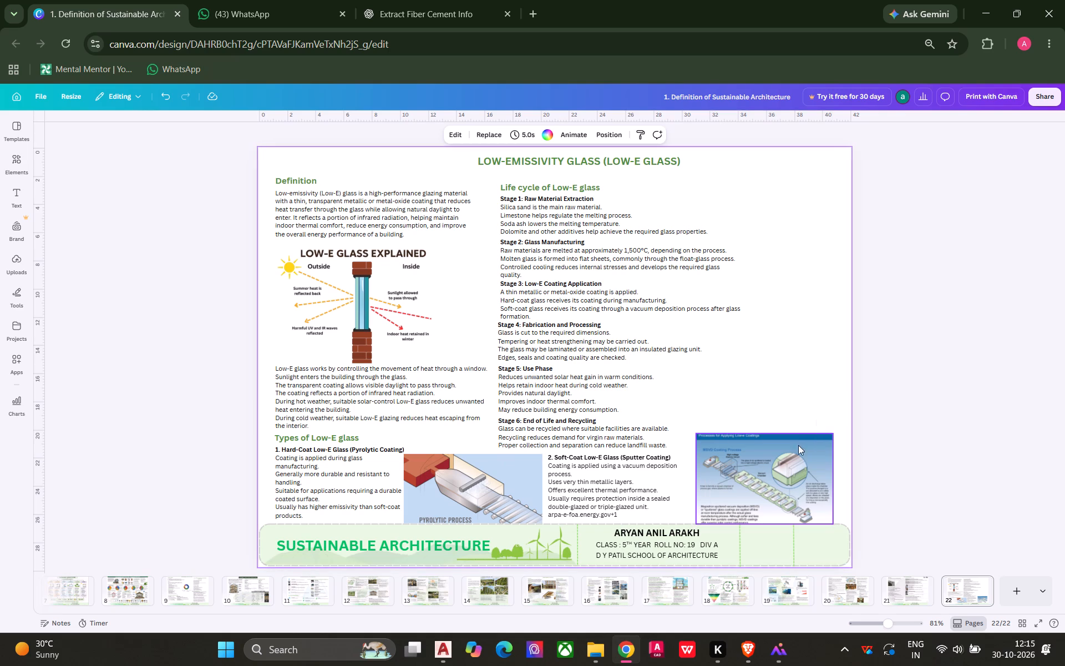
{"action": "left_click", "coordinate": [785, 481]}
{"action": "left_click_drag", "start_coordinate": [831, 434], "coordinate": [849, 407]}
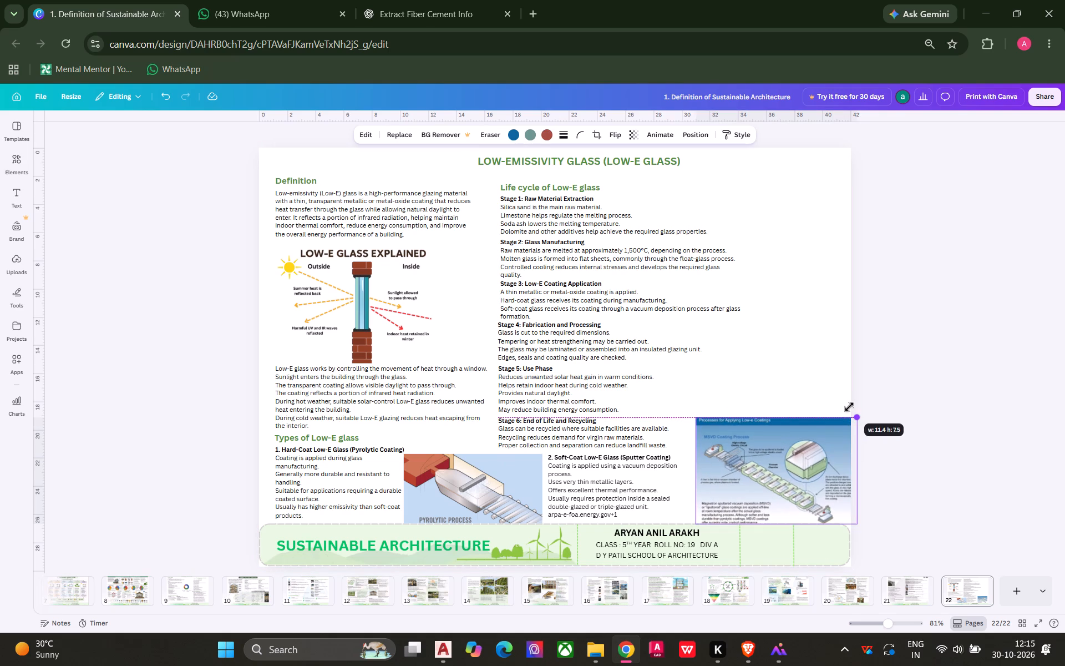
{"action": "left_click_drag", "start_coordinate": [849, 407], "coordinate": [841, 413]}
{"action": "left_click", "coordinate": [915, 423]}
Enlarge the Processes for Applying Low-e Coatings image slightly from its top-left corner, up to the Stage 6 heading level.
{"action": "scroll", "coordinate": [741, 530], "scroll_direction": "up", "scroll_amount": 2, "text": "ctrl"}
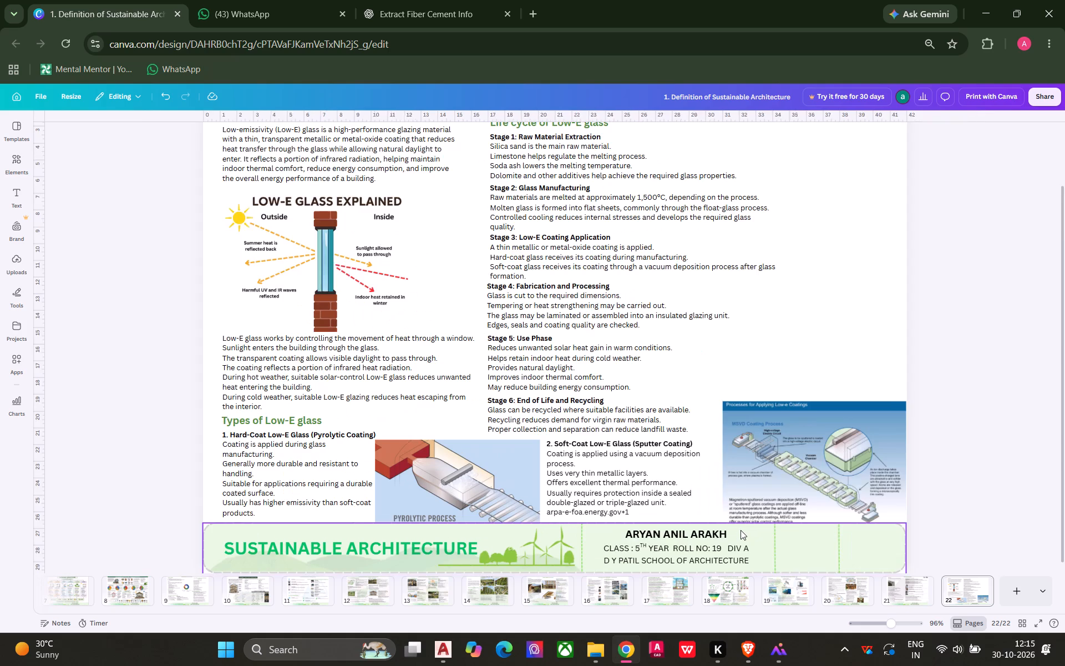
{"action": "scroll", "coordinate": [741, 530], "scroll_direction": "down", "scroll_amount": 1, "text": "ctrl"}
{"action": "left_click", "coordinate": [745, 473]}
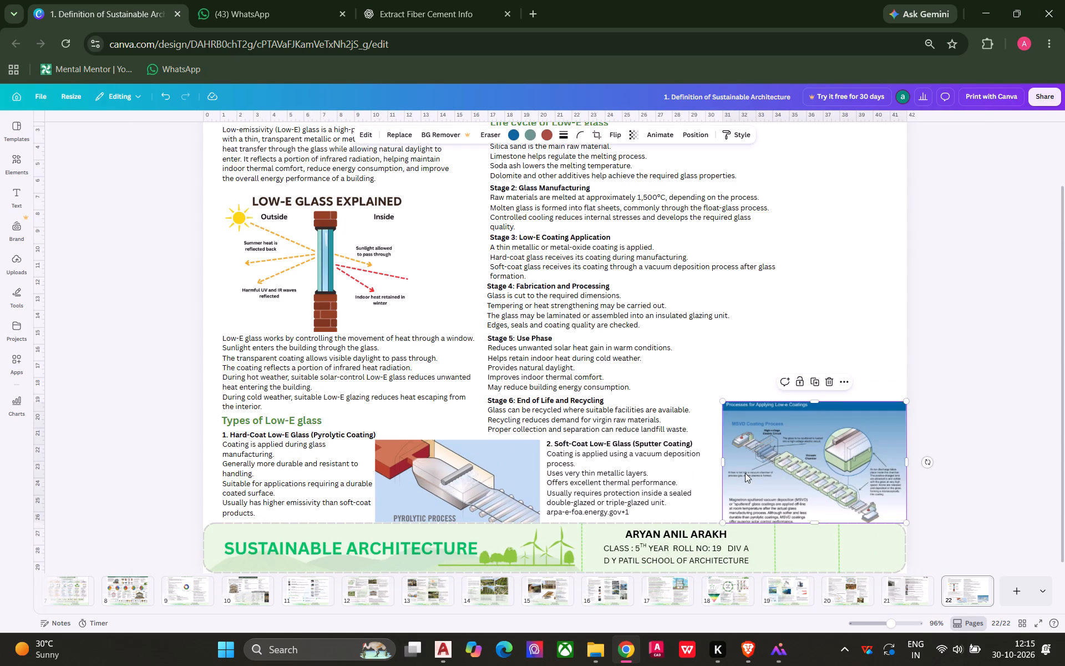
{"action": "left_click_drag", "start_coordinate": [724, 400], "coordinate": [717, 396]}
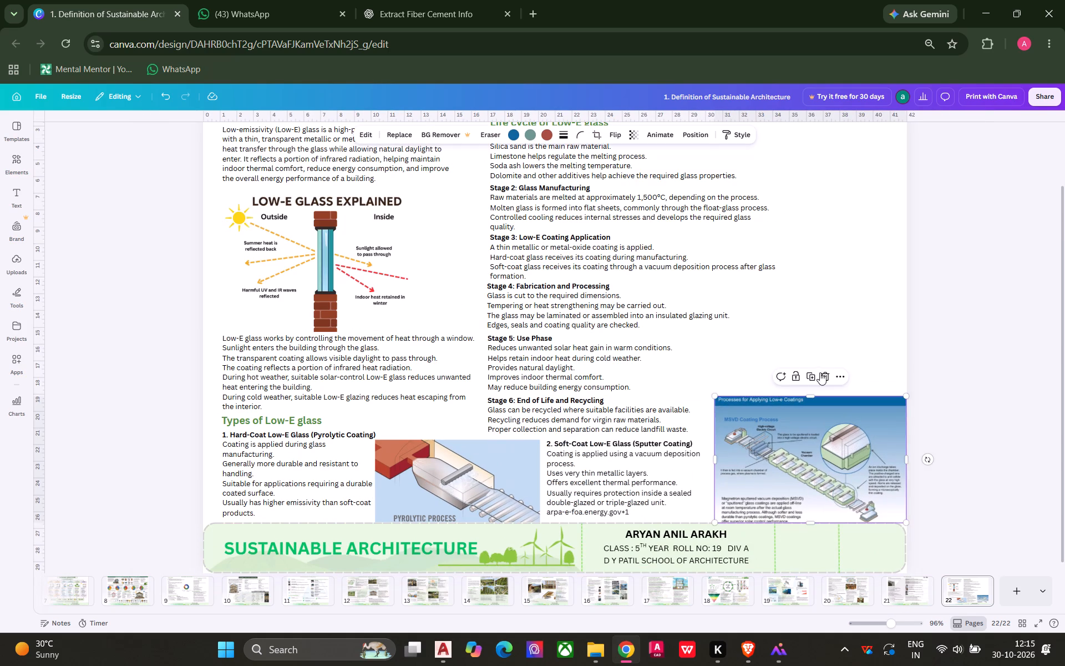
{"action": "left_click", "coordinate": [946, 379]}
{"action": "scroll", "coordinate": [950, 392], "scroll_direction": "up", "scroll_amount": 1}
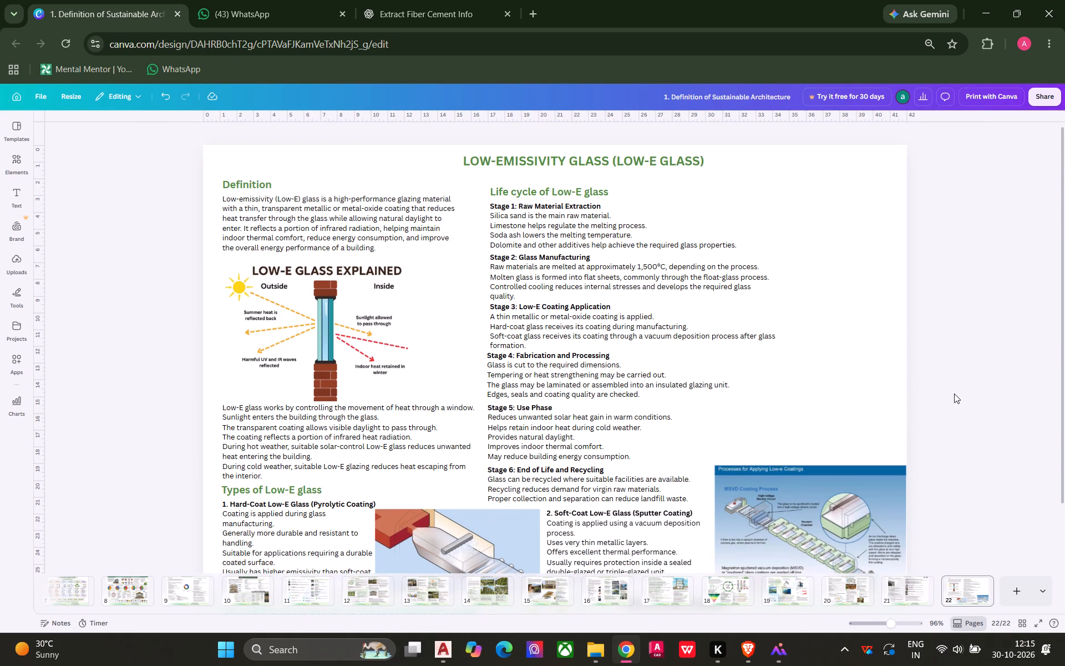
{"action": "scroll", "coordinate": [654, 483], "scroll_direction": "down", "scroll_amount": 1, "text": "ctrl"}
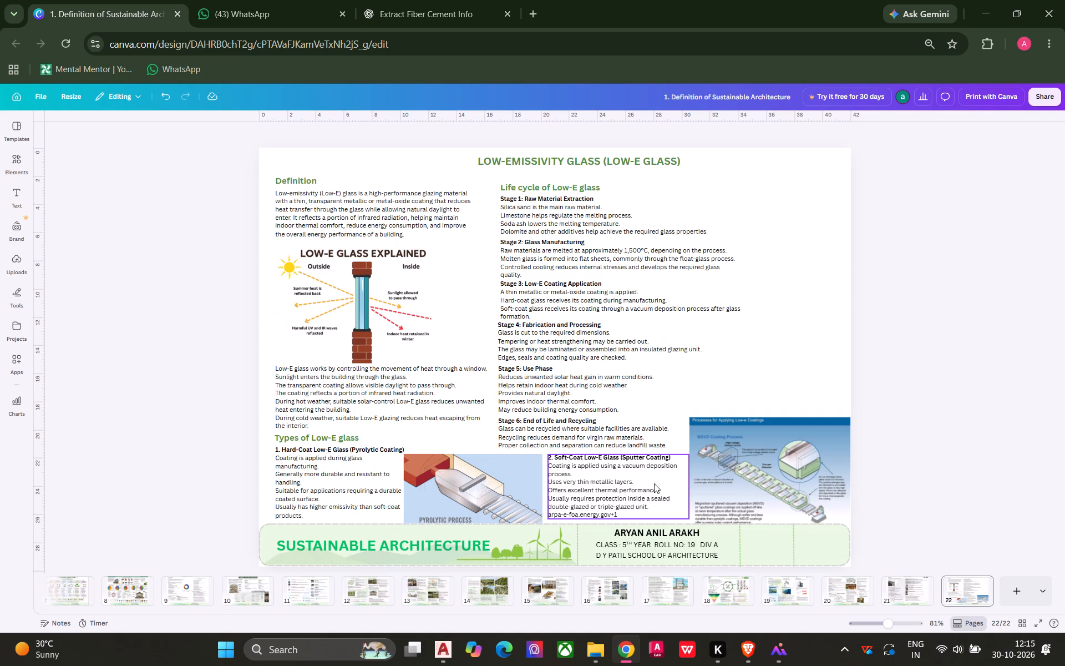
{"action": "left_click", "coordinate": [926, 427]}
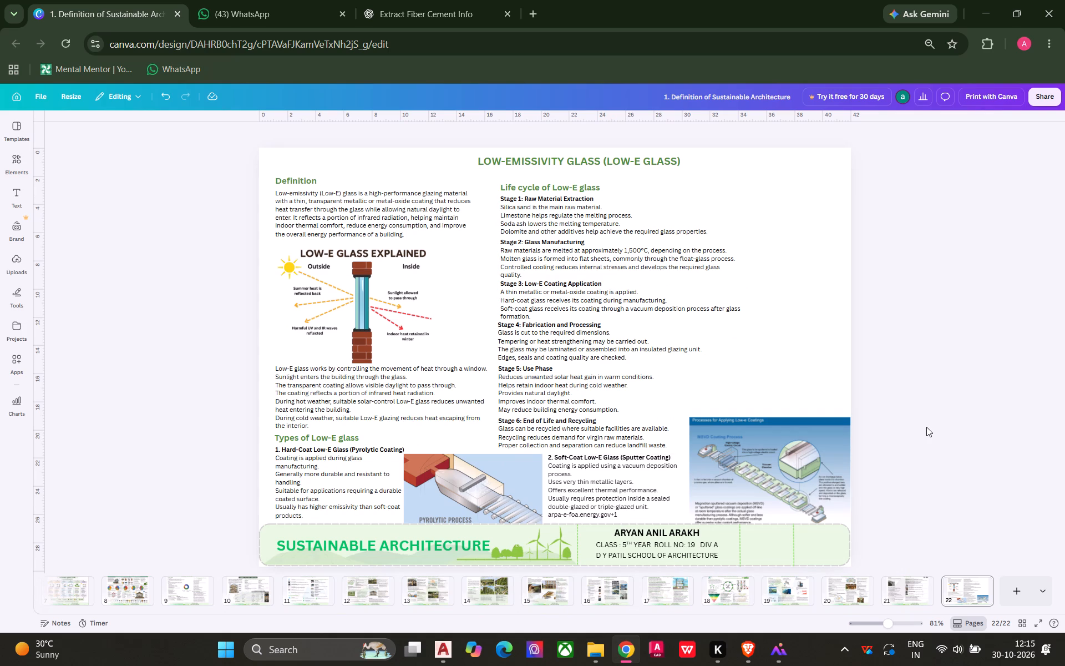
Shrink the Processes for Applying Low-e Coatings image and shift it left from the page edge, keeping it just above the footer.
{"action": "left_click", "coordinate": [800, 465]}
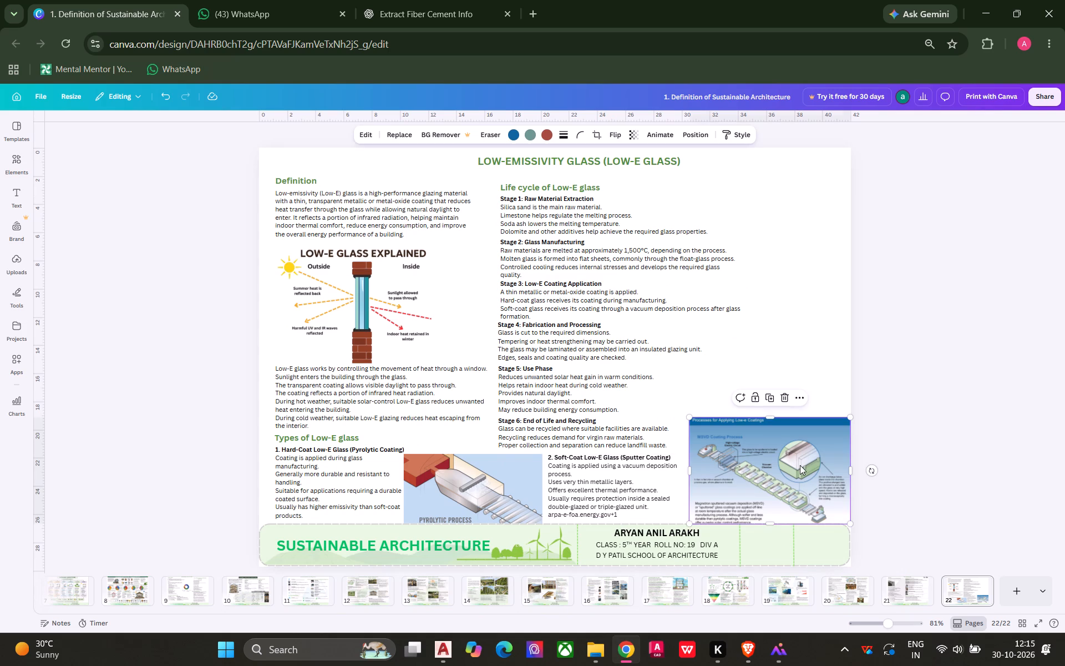
{"action": "left_click_drag", "start_coordinate": [689, 418], "coordinate": [695, 439]}
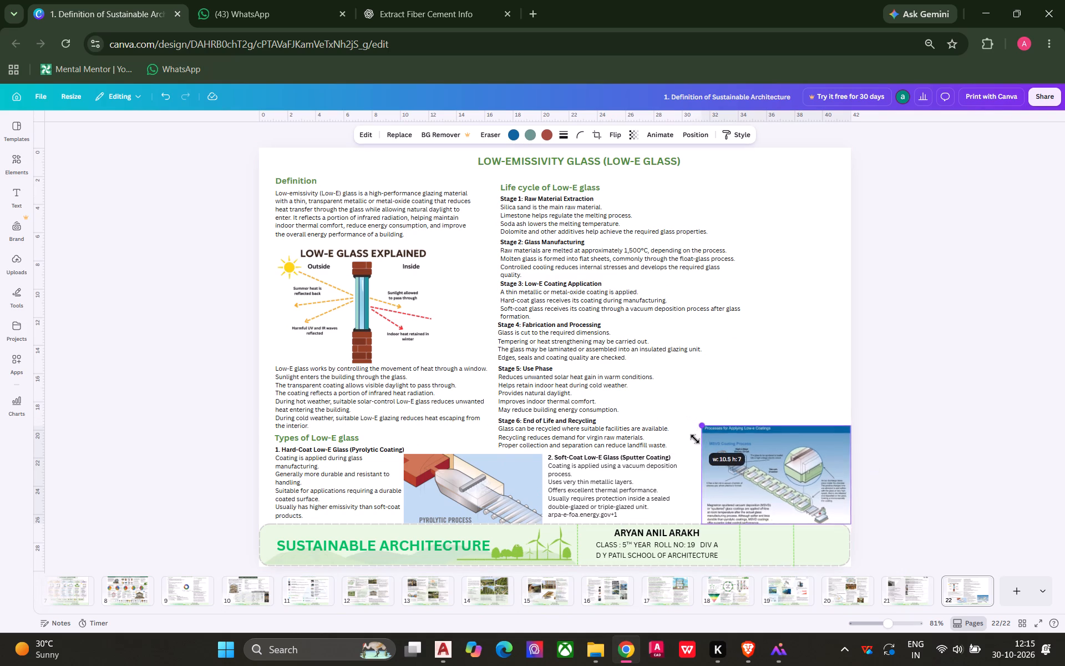
{"action": "left_click_drag", "start_coordinate": [695, 439], "coordinate": [716, 485]}
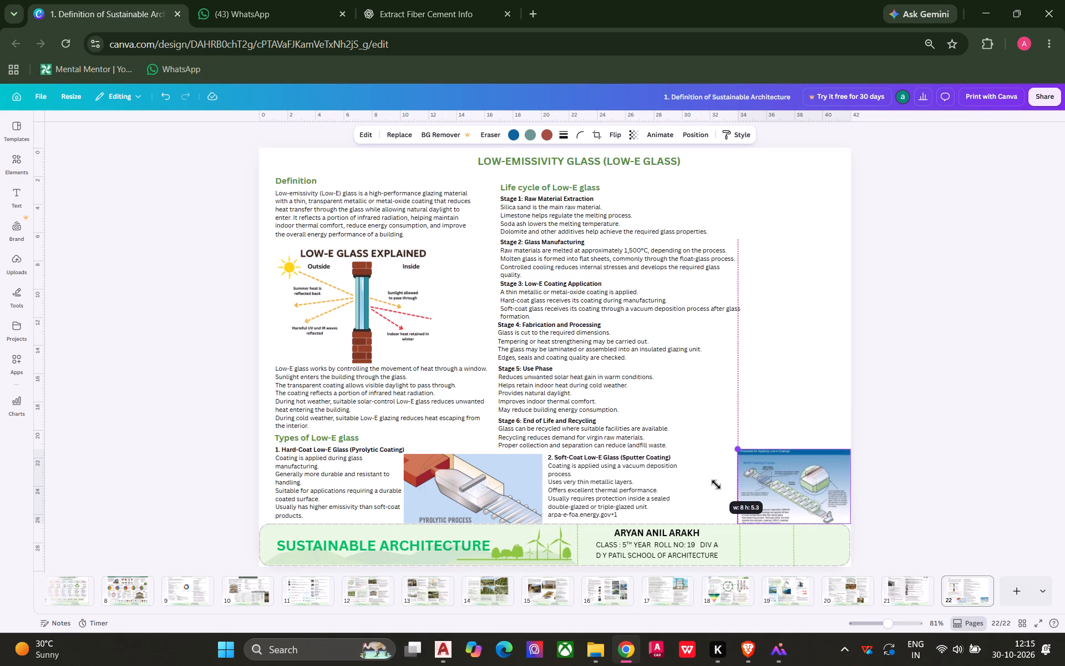
{"action": "left_click_drag", "start_coordinate": [716, 485], "coordinate": [723, 485]}
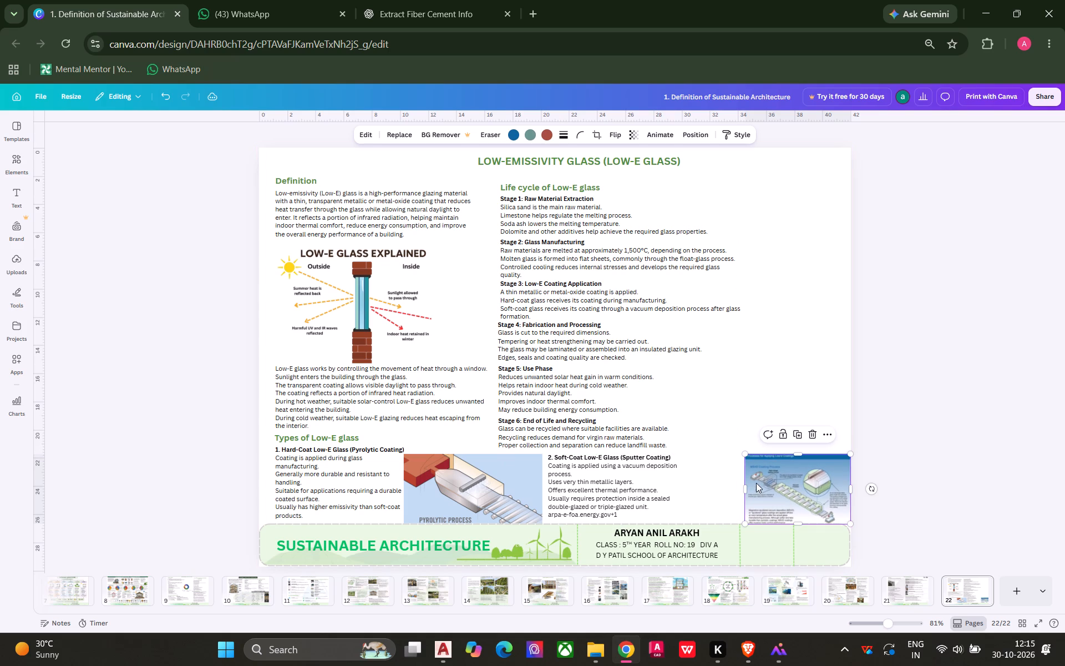
{"action": "left_click_drag", "start_coordinate": [779, 485], "coordinate": [743, 481]}
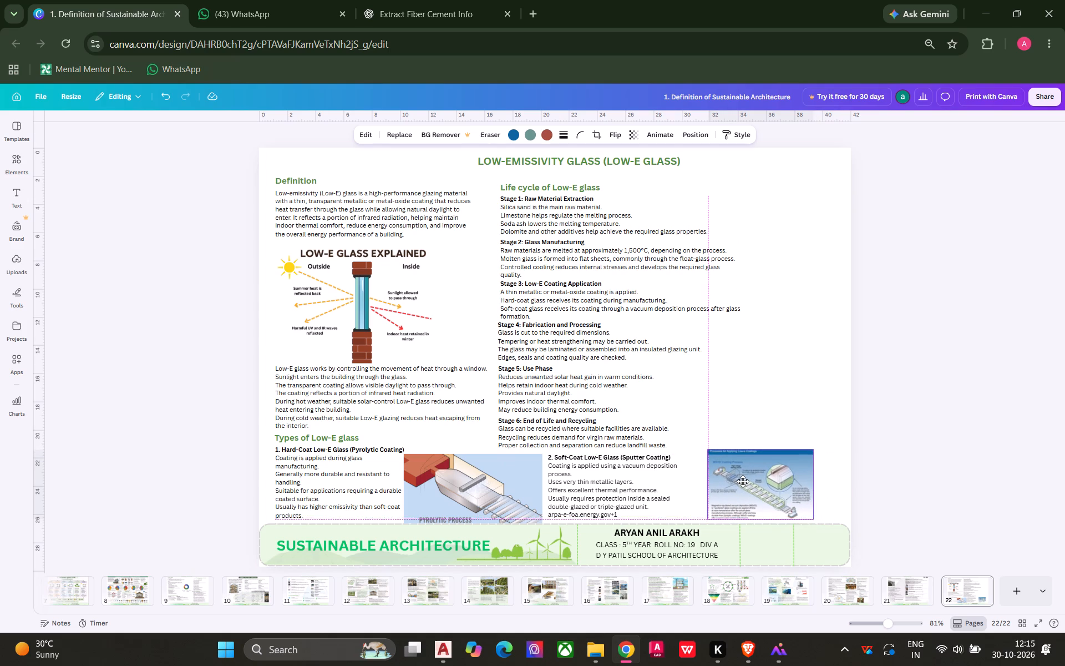
{"action": "left_click_drag", "start_coordinate": [743, 481], "coordinate": [743, 482]}
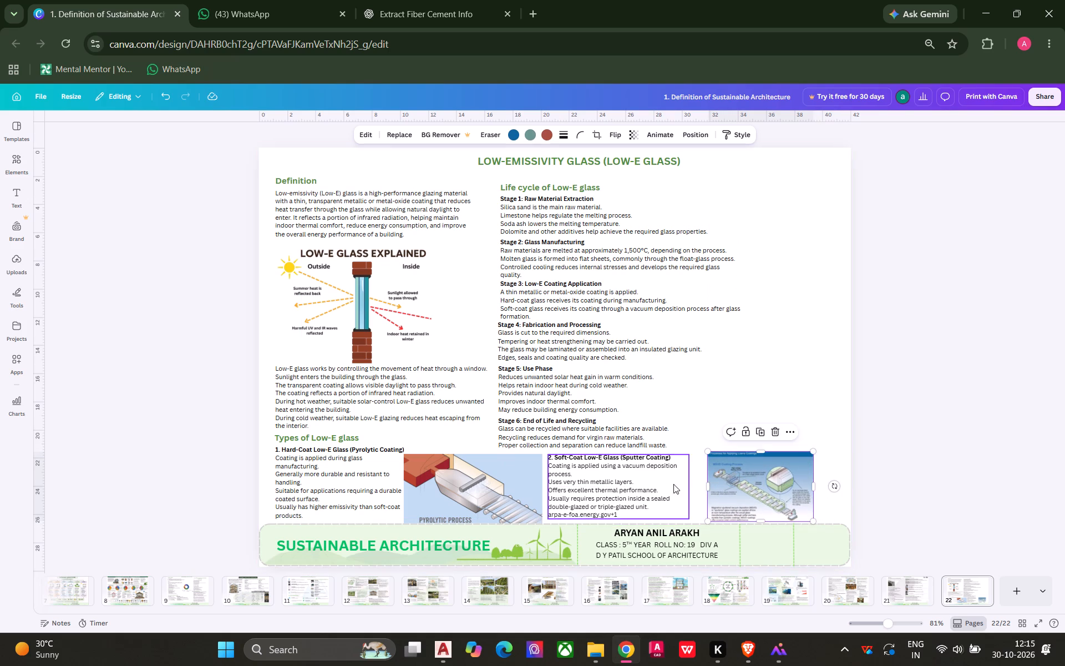
Move the Soft-Coat Low-E Glass text box slightly right, leaving a small gap beside the Pyrolytic Process image.
{"action": "left_click", "coordinate": [615, 474]}
{"action": "left_click", "coordinate": [588, 476]}
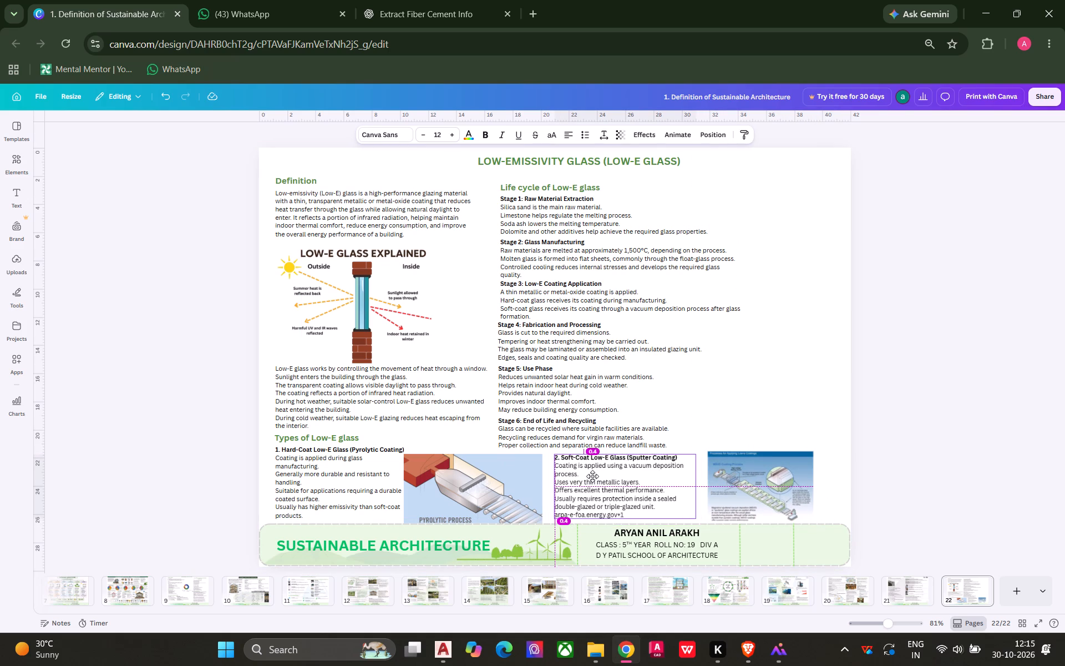
{"action": "left_click", "coordinate": [915, 468]}
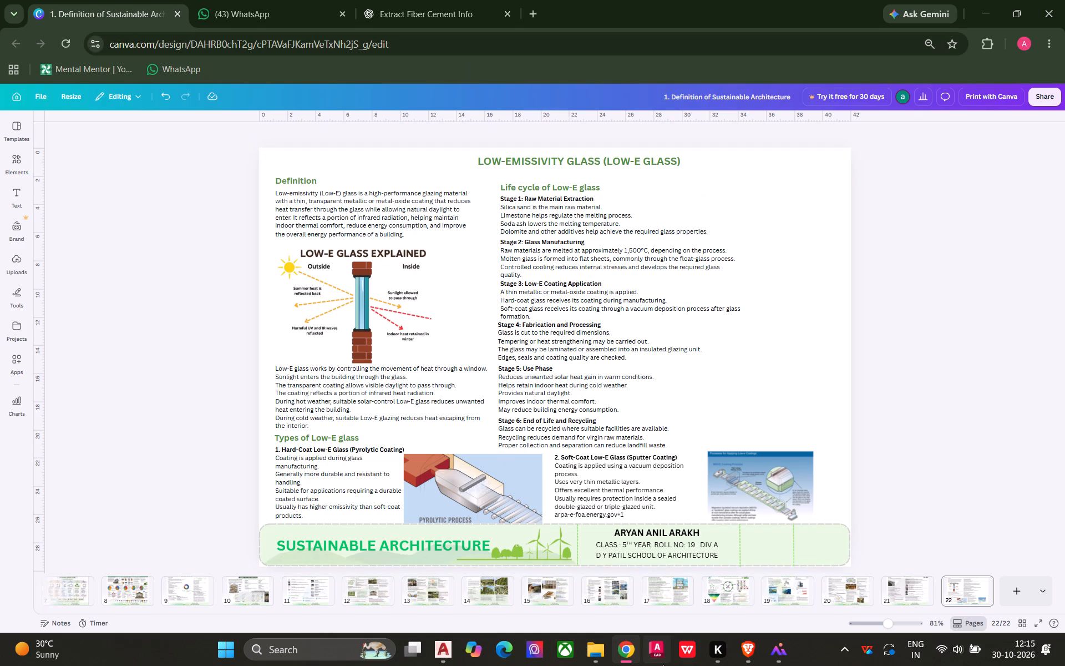
Copy the LOW-E GLASS window-frame diagram from the File Explorer Gallery and paste it onto the Canva page.
{"action": "left_click", "coordinate": [599, 649]}
{"action": "left_click", "coordinate": [574, 602]}
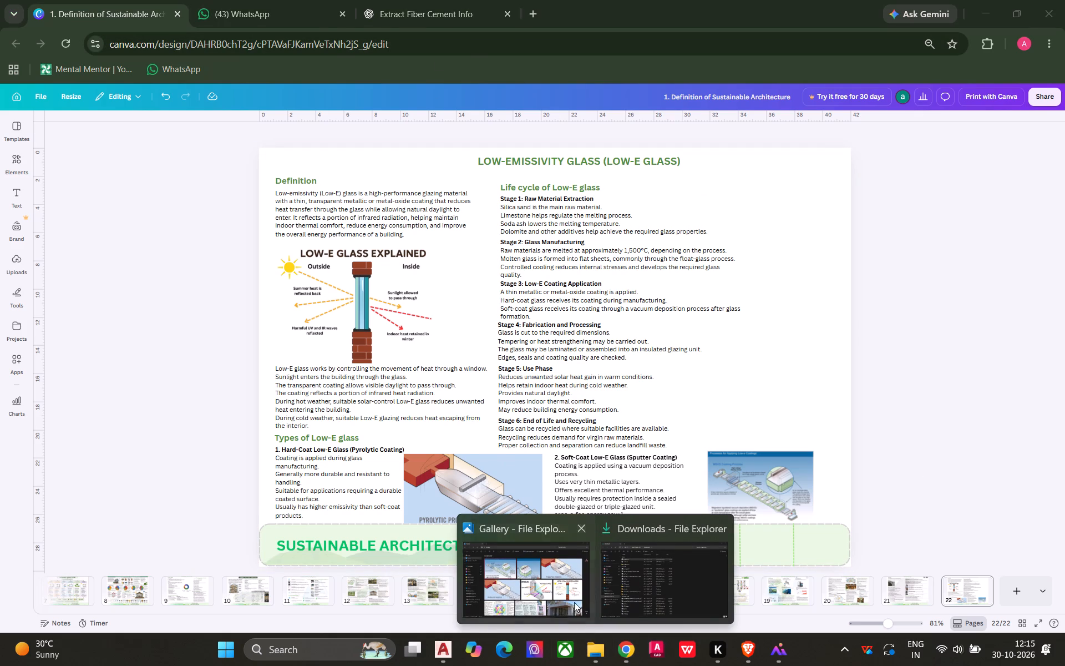
{"action": "left_click", "coordinate": [667, 416]}
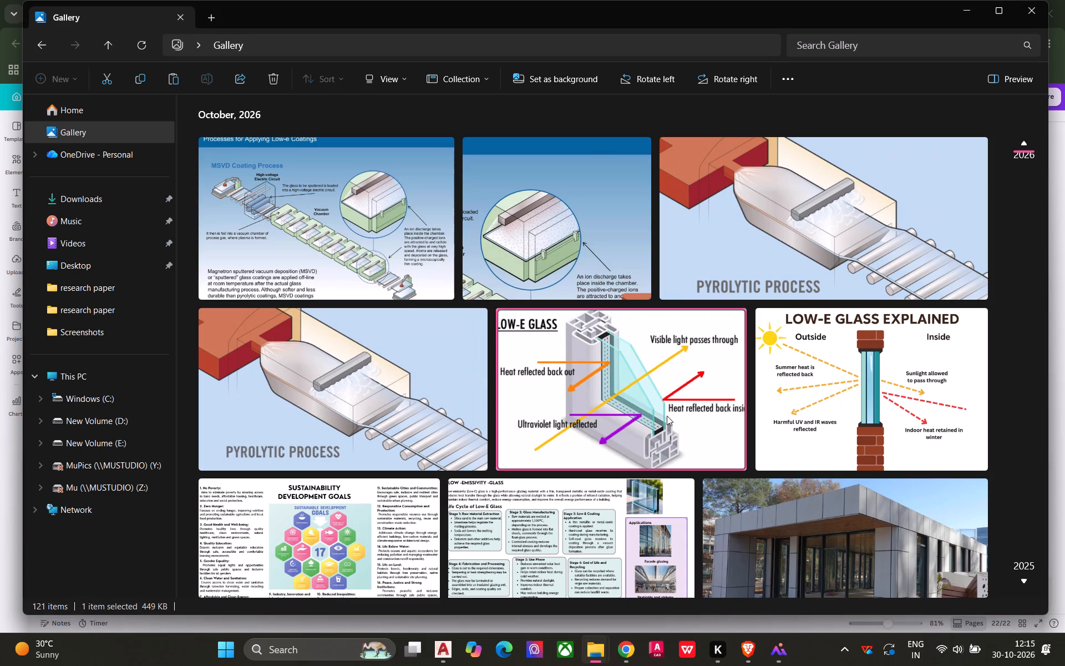
{"action": "key", "text": "ctrl+c"}
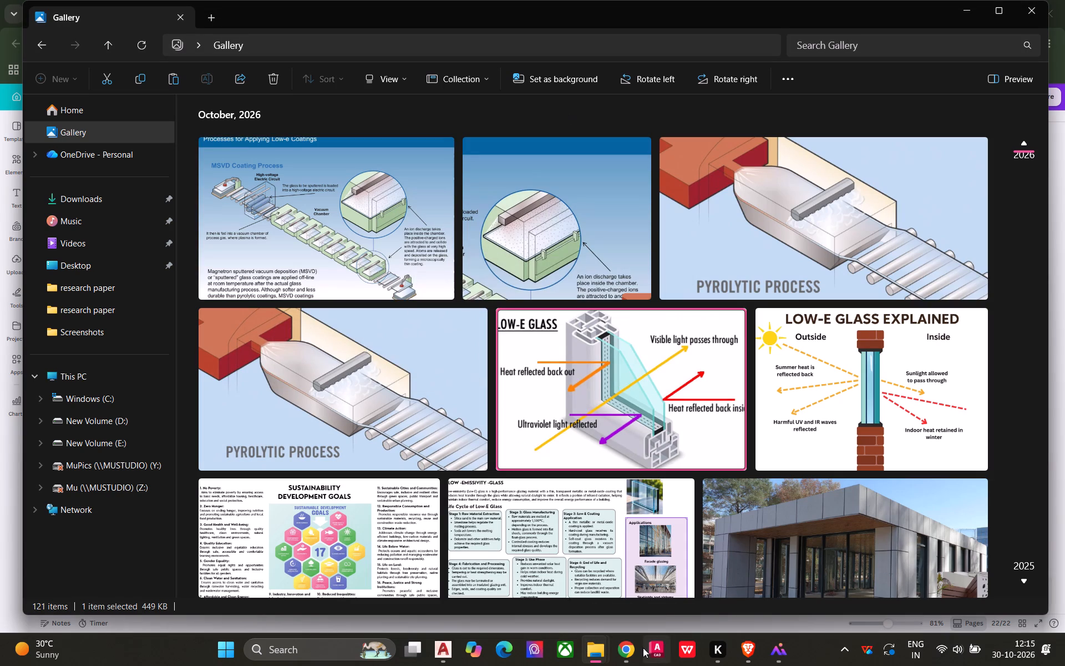
{"action": "left_click", "coordinate": [632, 648]}
{"action": "left_click", "coordinate": [772, 370]}
{"action": "key", "text": "ctrl+v"}
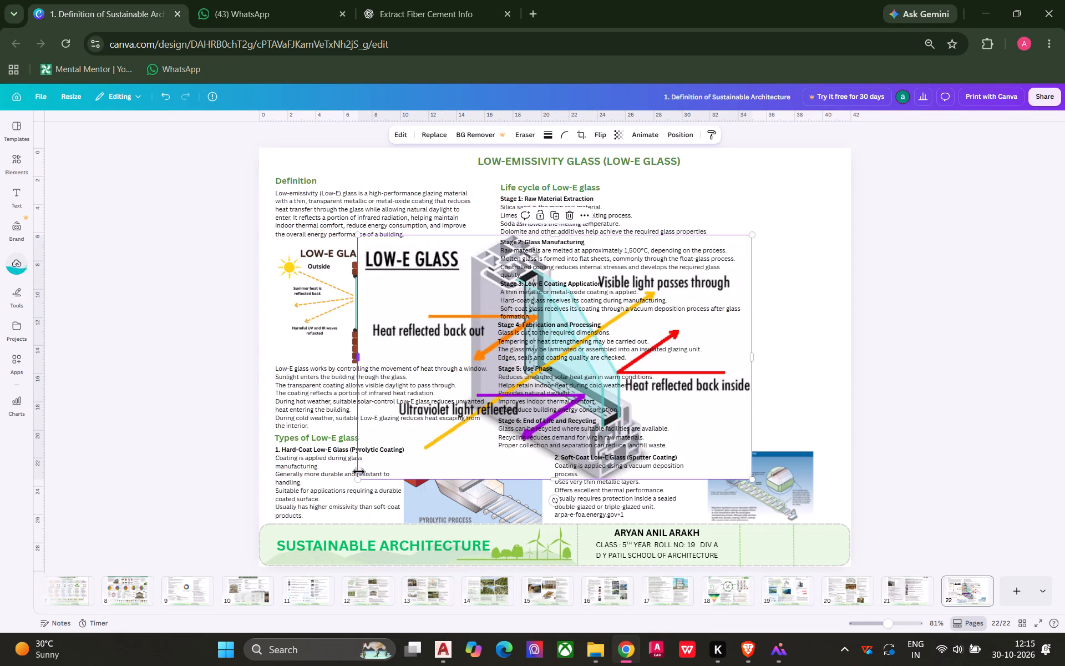
Shrink the LOW-E GLASS diagram to under half its width and try it in the page's upper-right corner beside Stages 1 and 2.
{"action": "left_click_drag", "start_coordinate": [356, 480], "coordinate": [610, 384]}
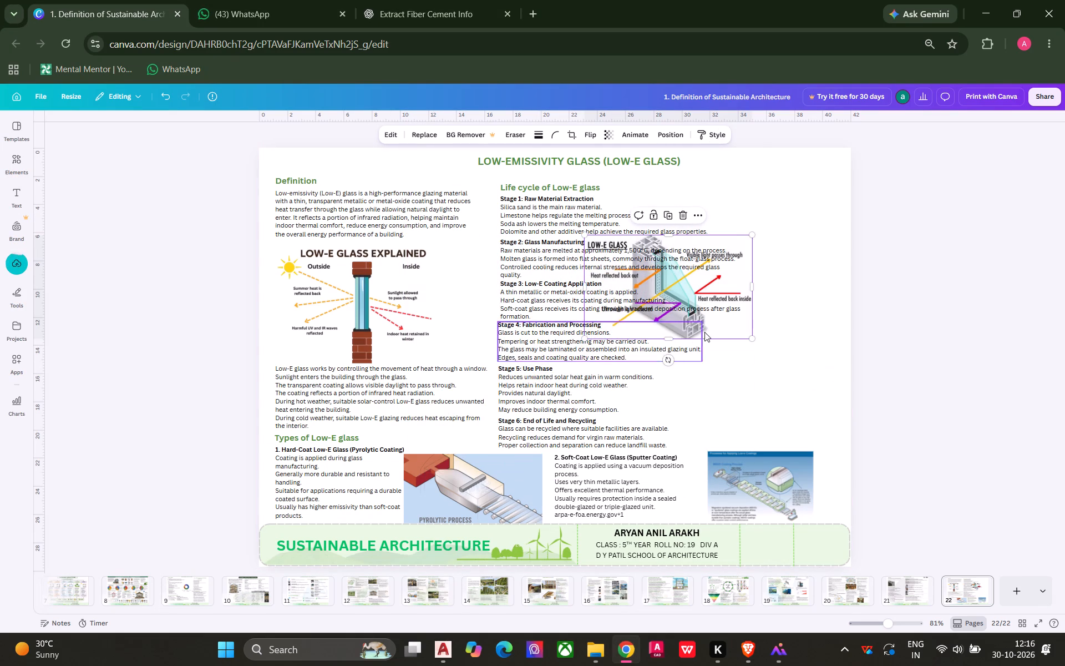
{"action": "left_click_drag", "start_coordinate": [724, 324], "coordinate": [838, 409]}
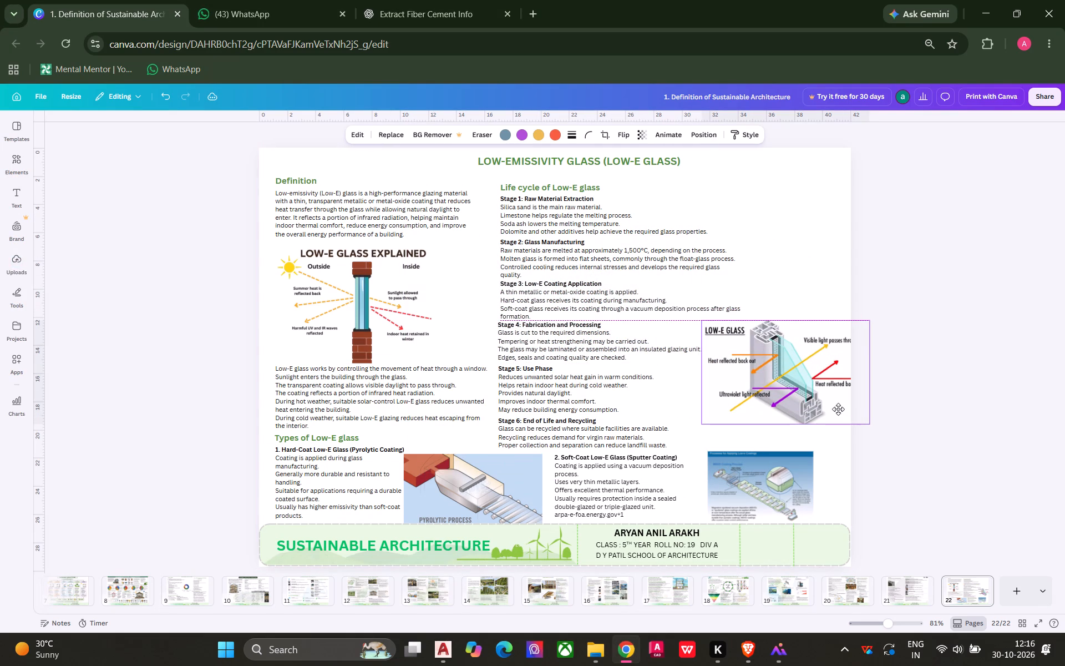
{"action": "left_click_drag", "start_coordinate": [838, 409], "coordinate": [823, 275]}
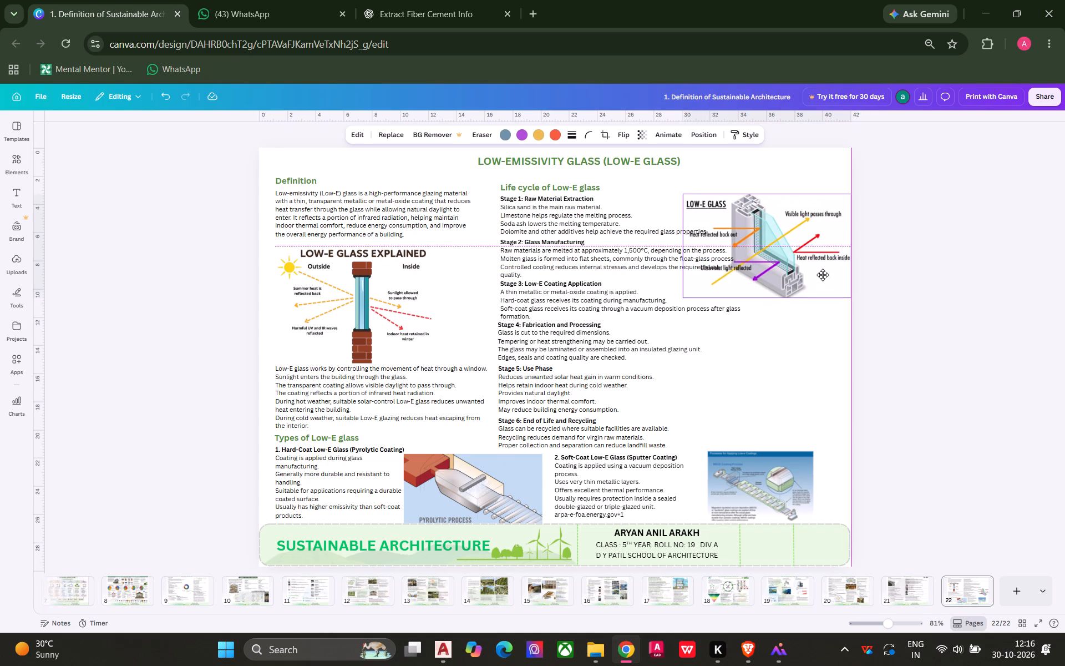
{"action": "left_click_drag", "start_coordinate": [823, 275], "coordinate": [812, 251]}
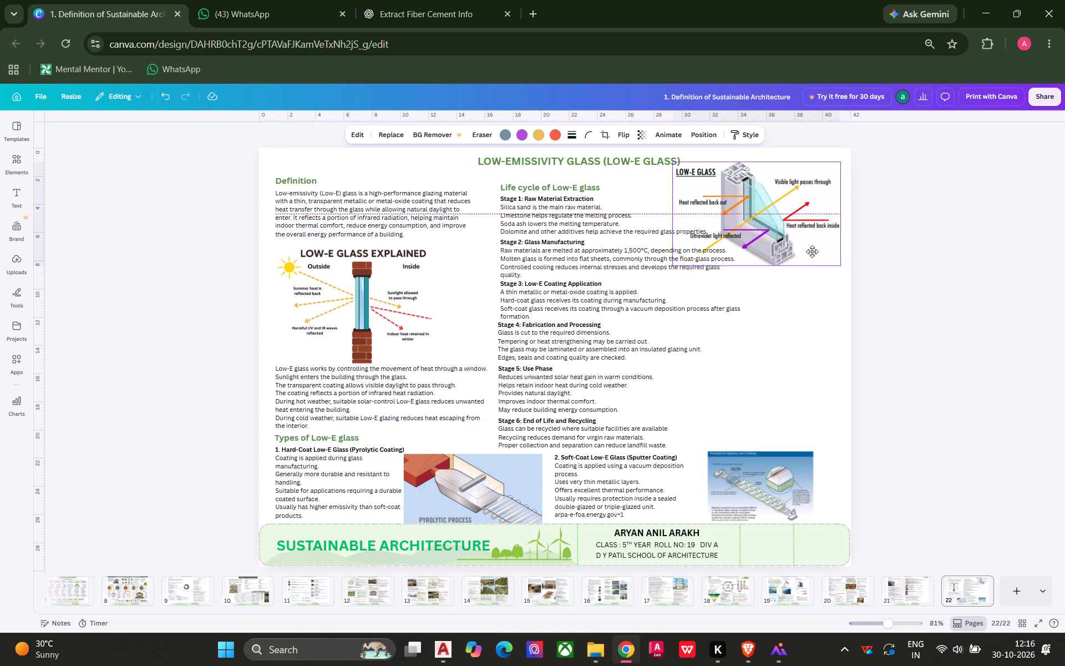
{"action": "left_click_drag", "start_coordinate": [812, 251], "coordinate": [812, 253]}
{"action": "left_click", "coordinate": [805, 313]}
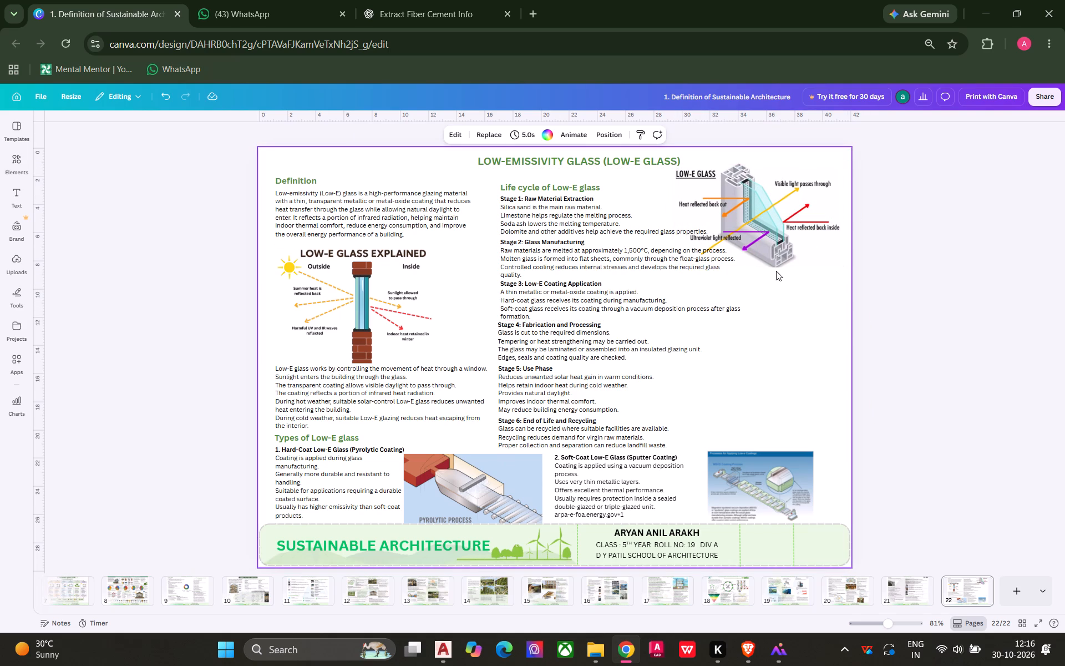
{"action": "left_click_drag", "start_coordinate": [782, 248], "coordinate": [789, 248]}
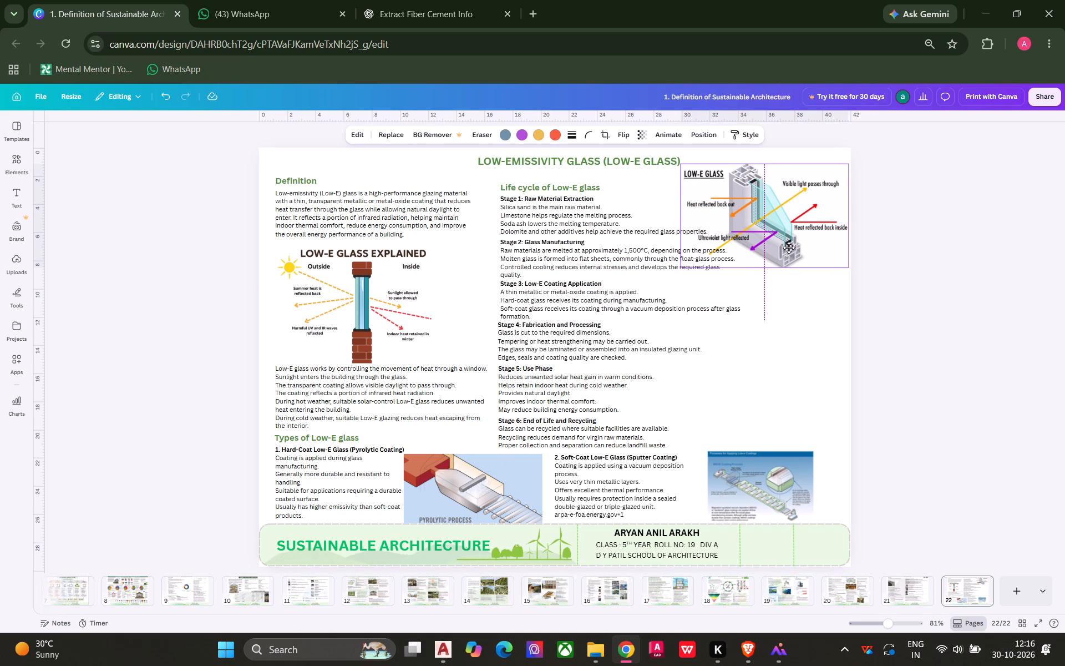
{"action": "left_click_drag", "start_coordinate": [789, 248], "coordinate": [791, 248]}
{"action": "left_click", "coordinate": [916, 251]}
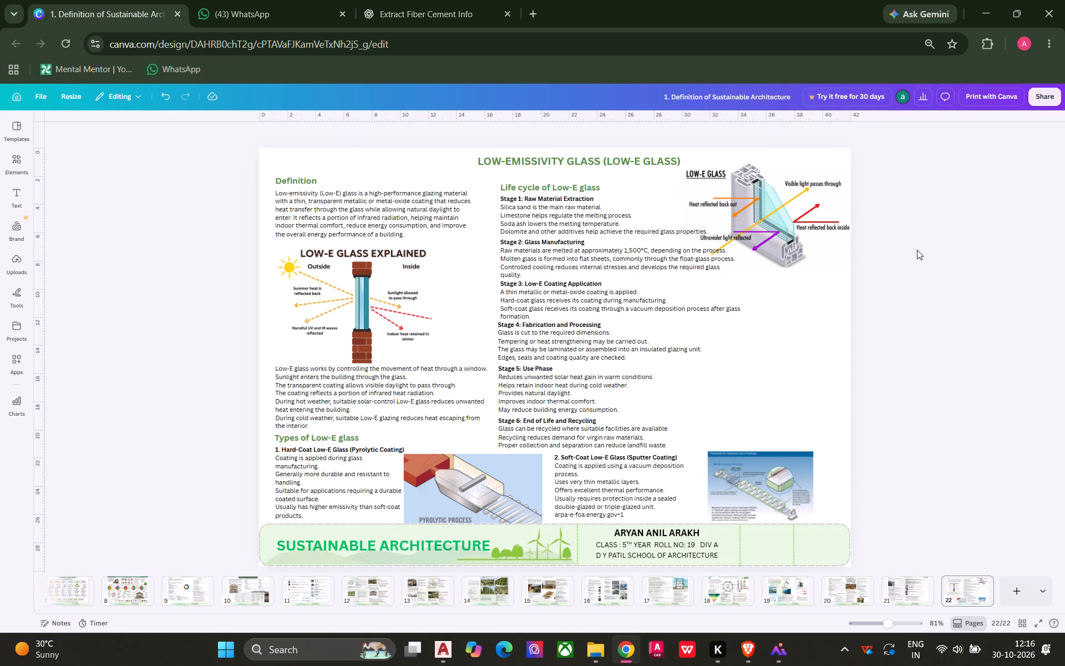
Move the LOW-E GLASS diagram down beside the Stage 4 to Stage 6 texts, against the page's right edge.
{"action": "left_click_drag", "start_coordinate": [799, 234], "coordinate": [780, 408]}
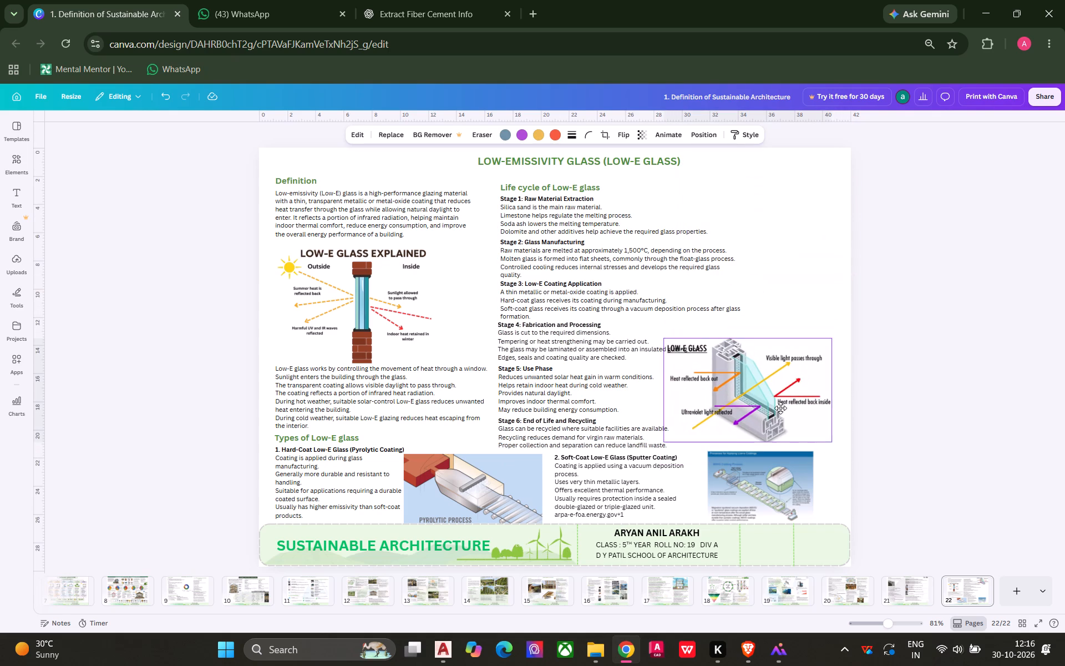
{"action": "left_click_drag", "start_coordinate": [780, 408], "coordinate": [801, 401]}
{"action": "left_click", "coordinate": [941, 363]}
Enlarge the LOW-E GLASS diagram from its bottom-left corner and raise it so its top meets the Stage 4 heading level.
{"action": "left_click", "coordinate": [781, 389]}
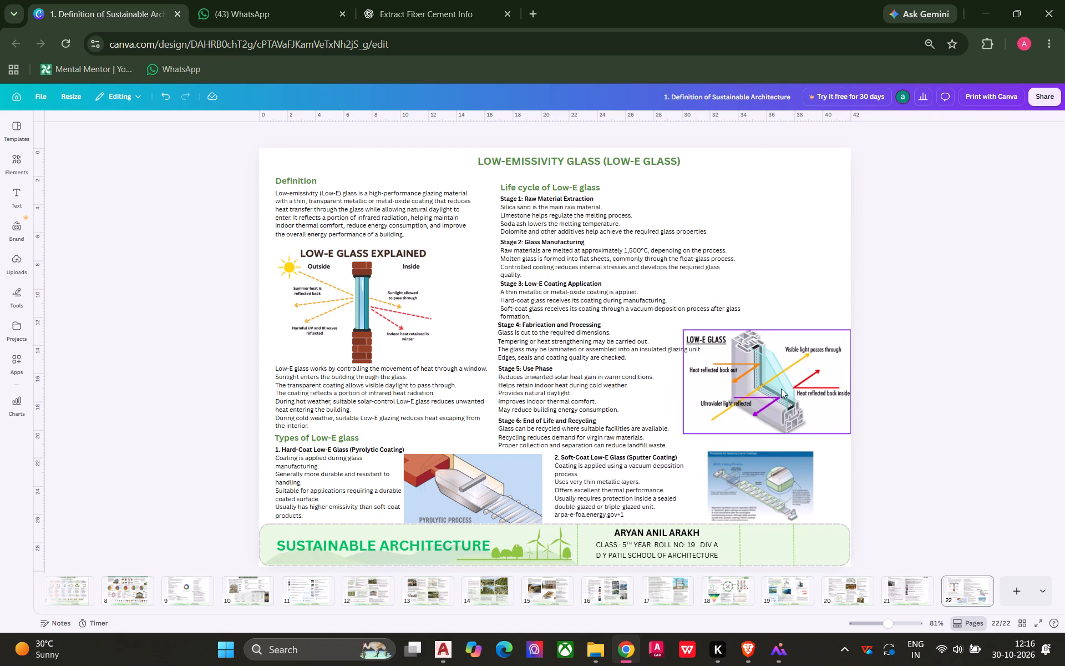
{"action": "left_click_drag", "start_coordinate": [683, 435], "coordinate": [666, 445]}
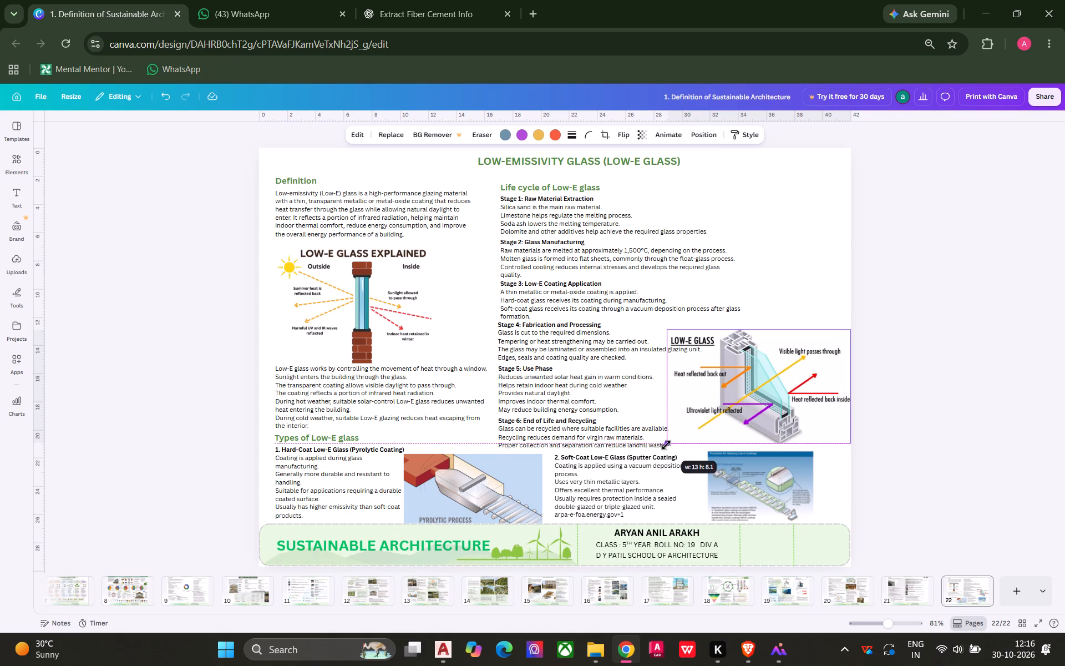
{"action": "left_click_drag", "start_coordinate": [666, 445], "coordinate": [651, 448]}
{"action": "left_click", "coordinate": [1012, 441]}
{"action": "left_click_drag", "start_coordinate": [793, 419], "coordinate": [793, 410]}
{"action": "left_click", "coordinate": [955, 408]}
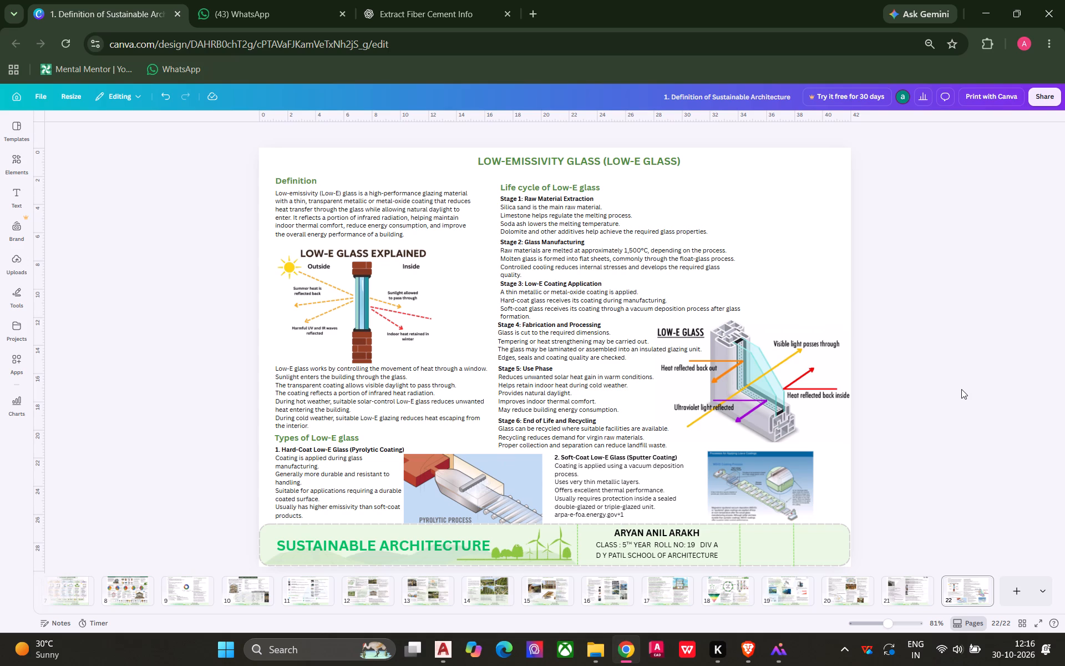
Shrink the LOW-E GLASS diagram from its bottom-left corner so it clears the Stage 5 and Stage 6 texts.
{"action": "left_click", "coordinate": [749, 426]}
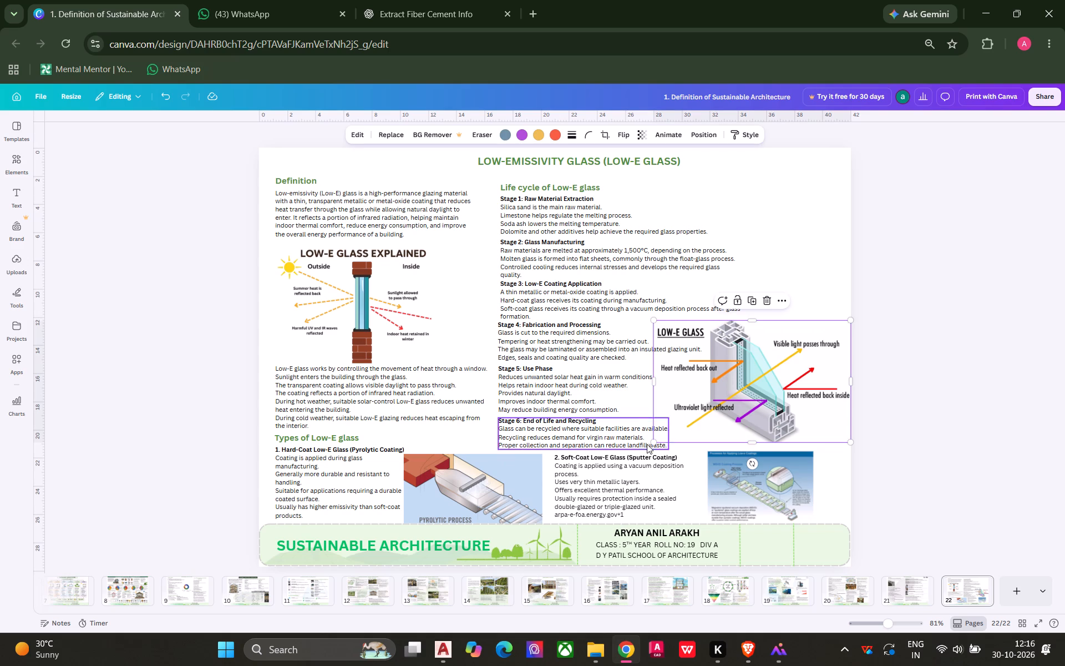
{"action": "left_click_drag", "start_coordinate": [653, 443], "coordinate": [691, 427]}
{"action": "left_click", "coordinate": [1001, 423]}
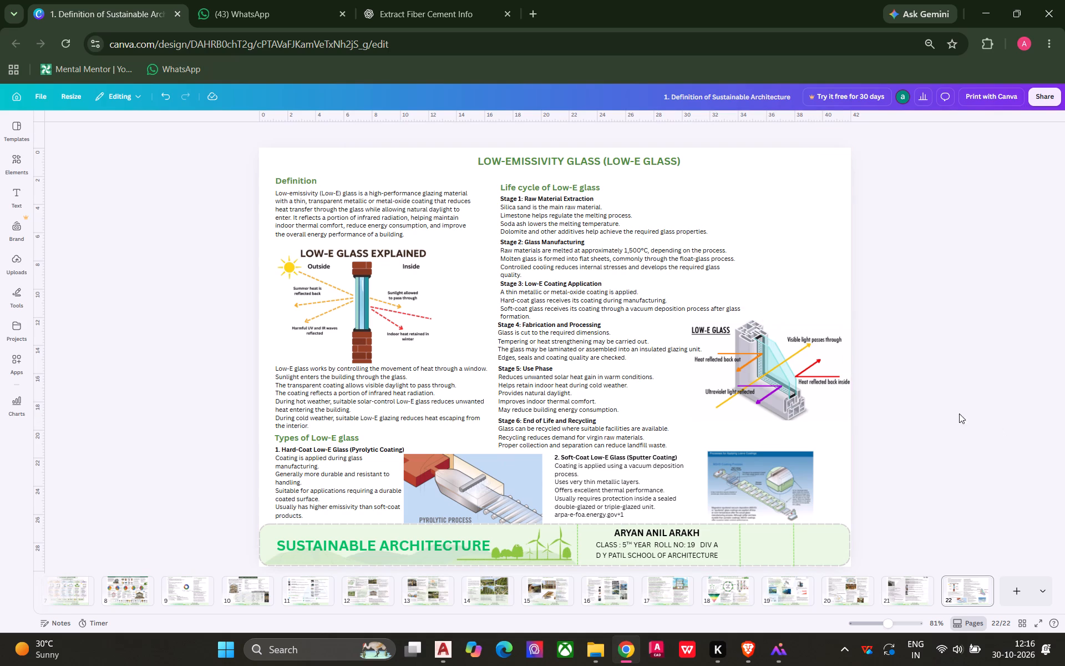
Search the elements for "glass" and add the wide, rounded translucent glass panel from the photo results to the page.
{"action": "left_click", "coordinate": [11, 163]}
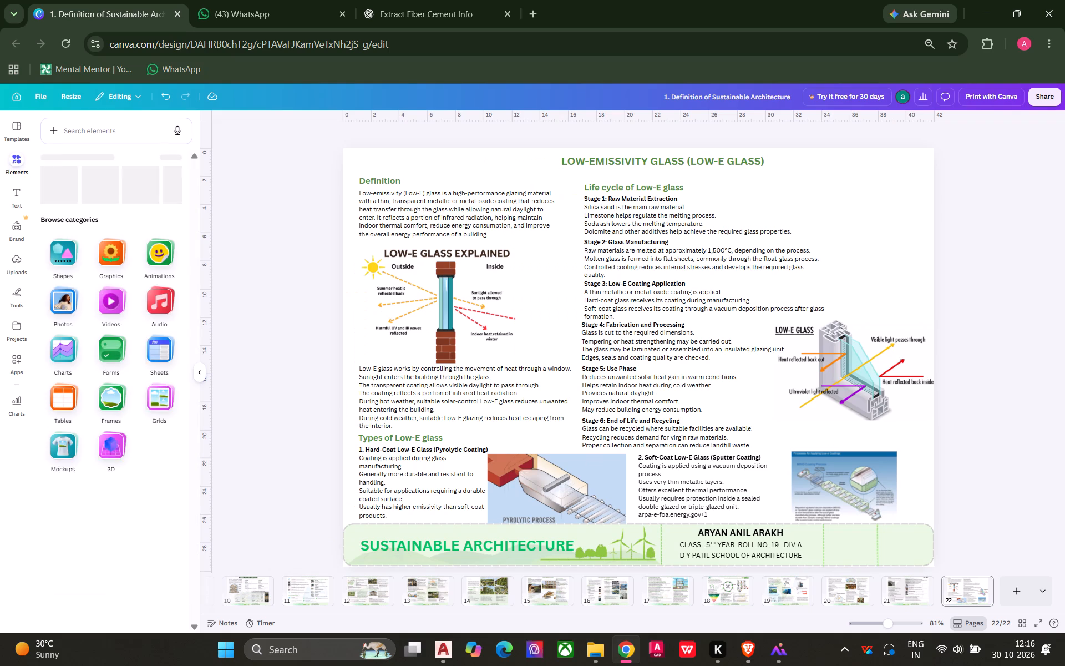
{"action": "left_click", "coordinate": [85, 128]}
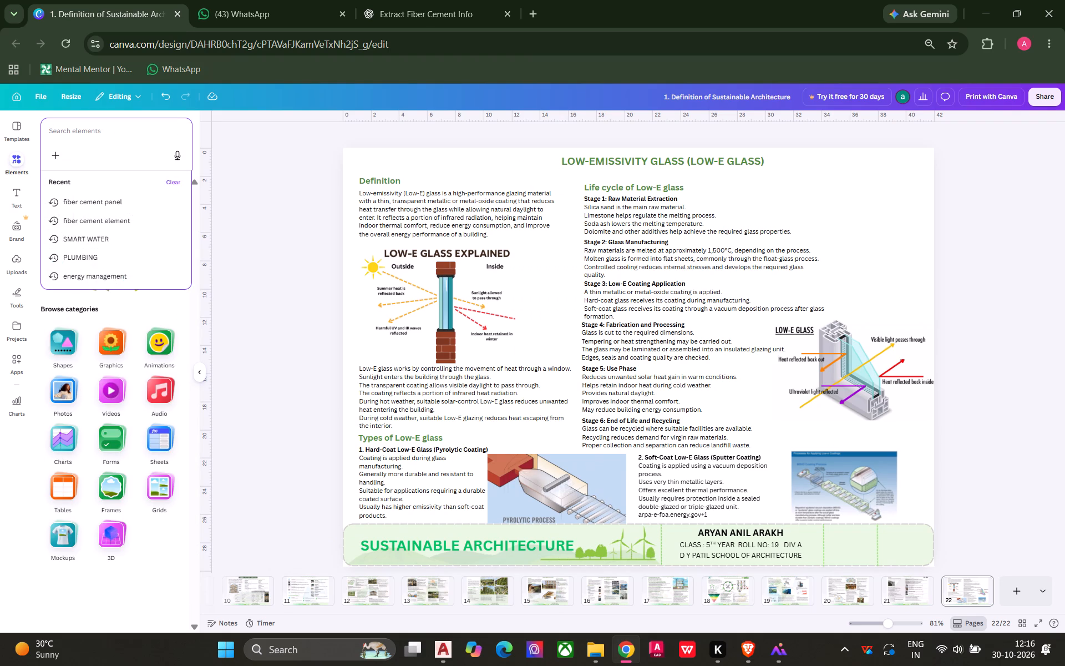
{"action": "type", "text": "gls"}
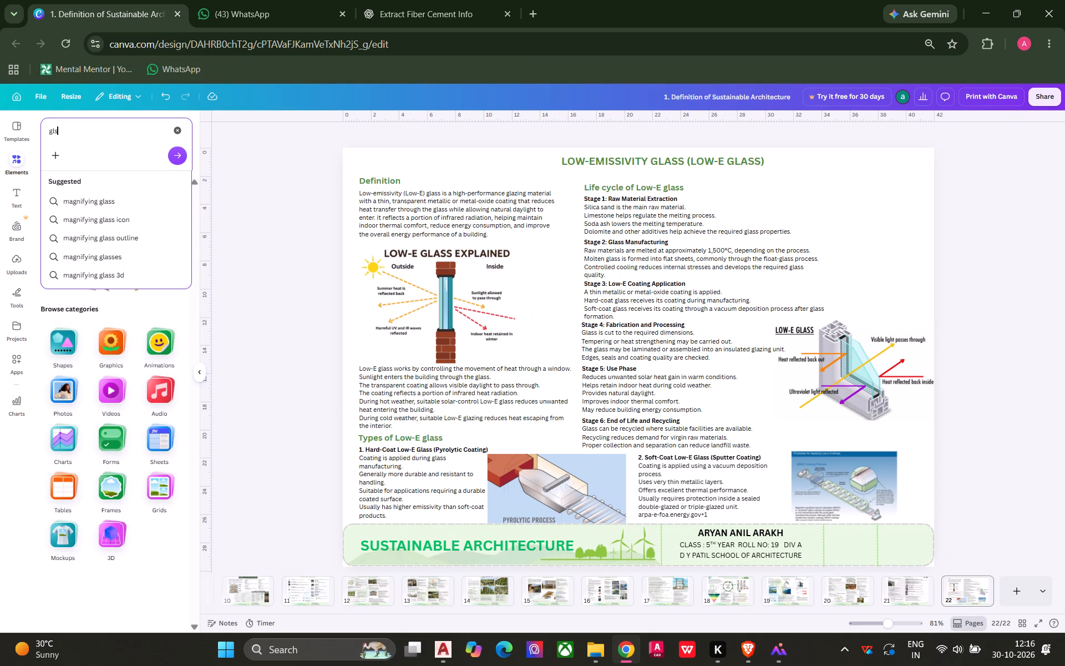
{"action": "key", "text": "plus"}
{"action": "key", "text": "BackSpace"}
{"action": "key", "text": "BackSpace"}
{"action": "type", "text": "ass"}
{"action": "key", "text": "Return"}
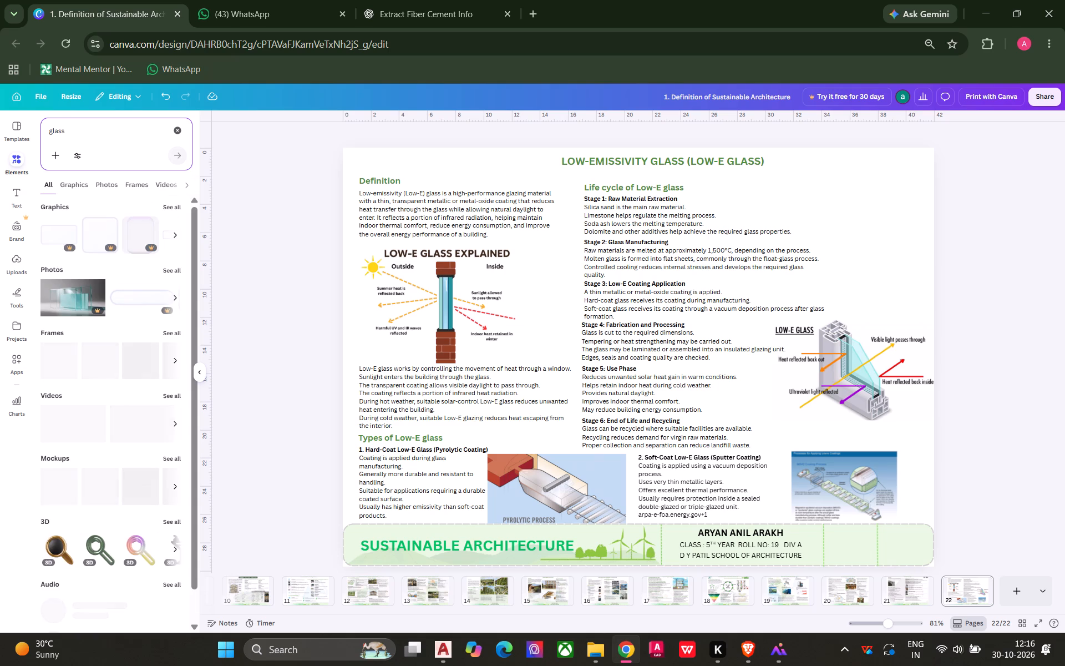
{"action": "left_click", "coordinate": [121, 298]}
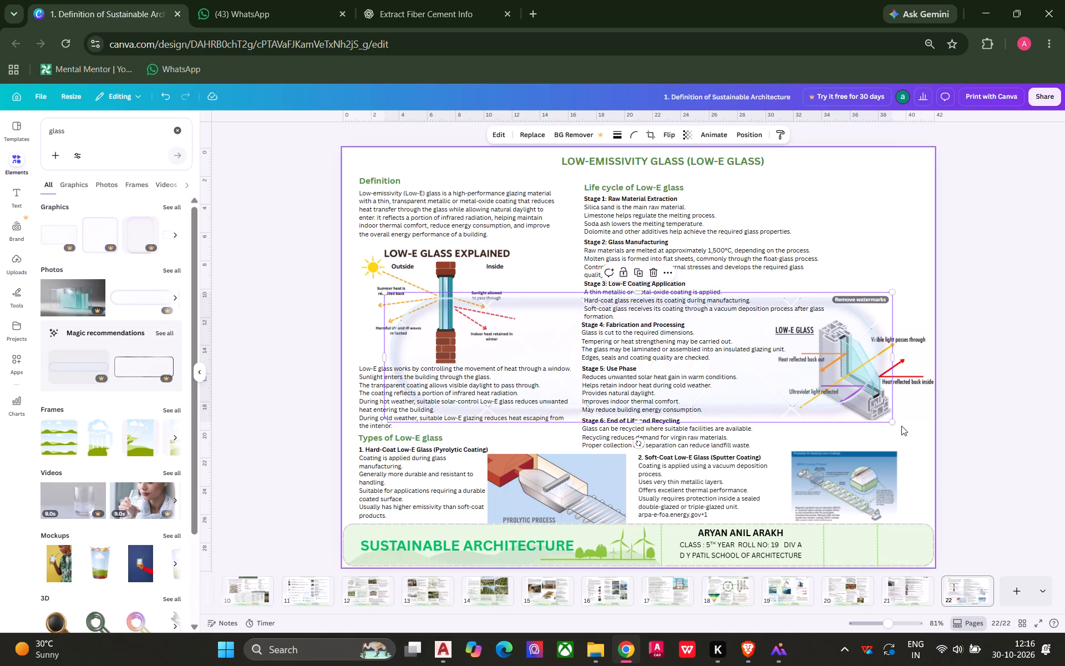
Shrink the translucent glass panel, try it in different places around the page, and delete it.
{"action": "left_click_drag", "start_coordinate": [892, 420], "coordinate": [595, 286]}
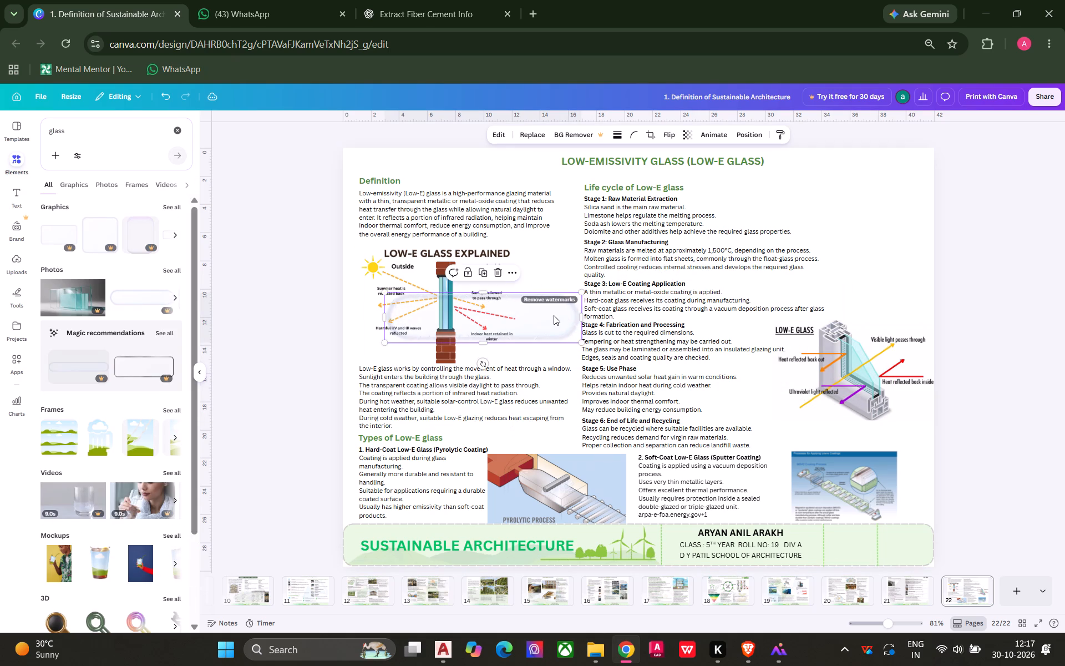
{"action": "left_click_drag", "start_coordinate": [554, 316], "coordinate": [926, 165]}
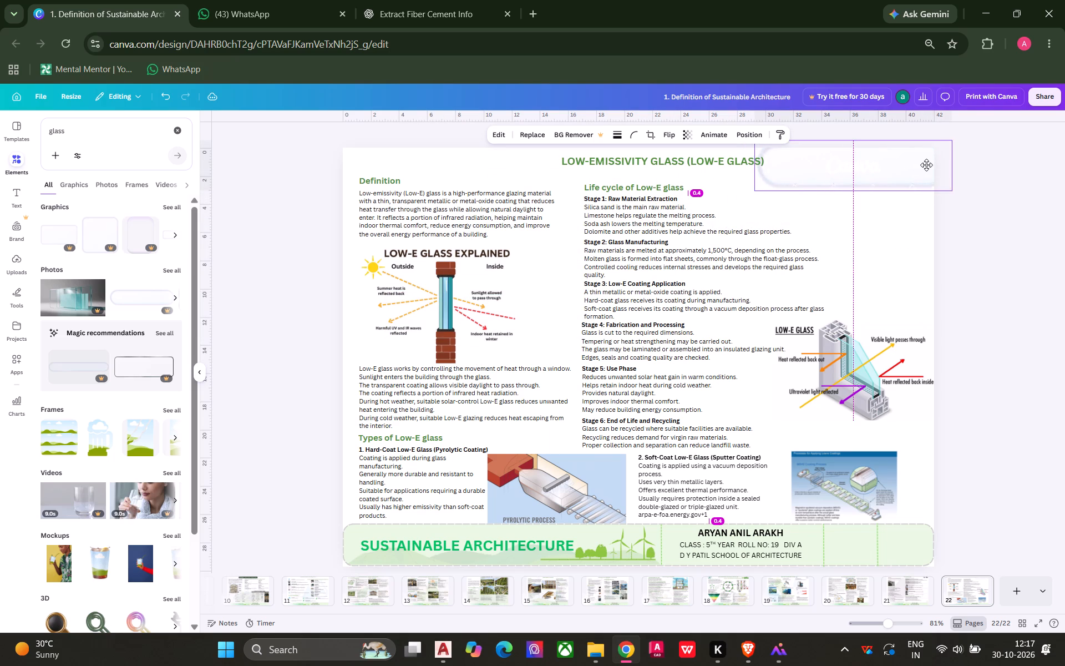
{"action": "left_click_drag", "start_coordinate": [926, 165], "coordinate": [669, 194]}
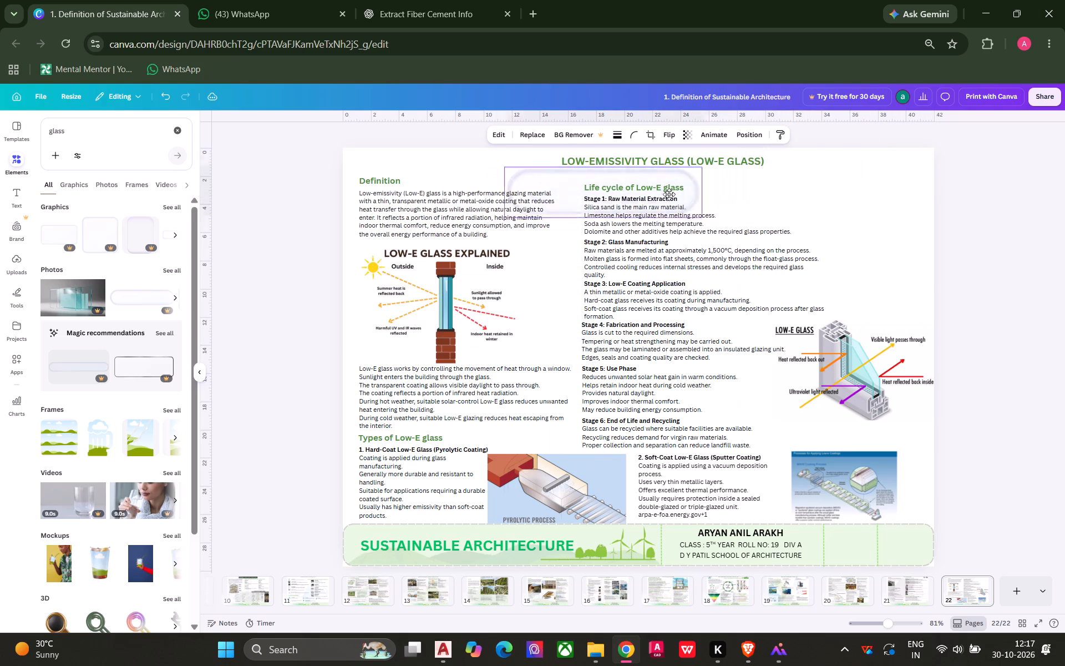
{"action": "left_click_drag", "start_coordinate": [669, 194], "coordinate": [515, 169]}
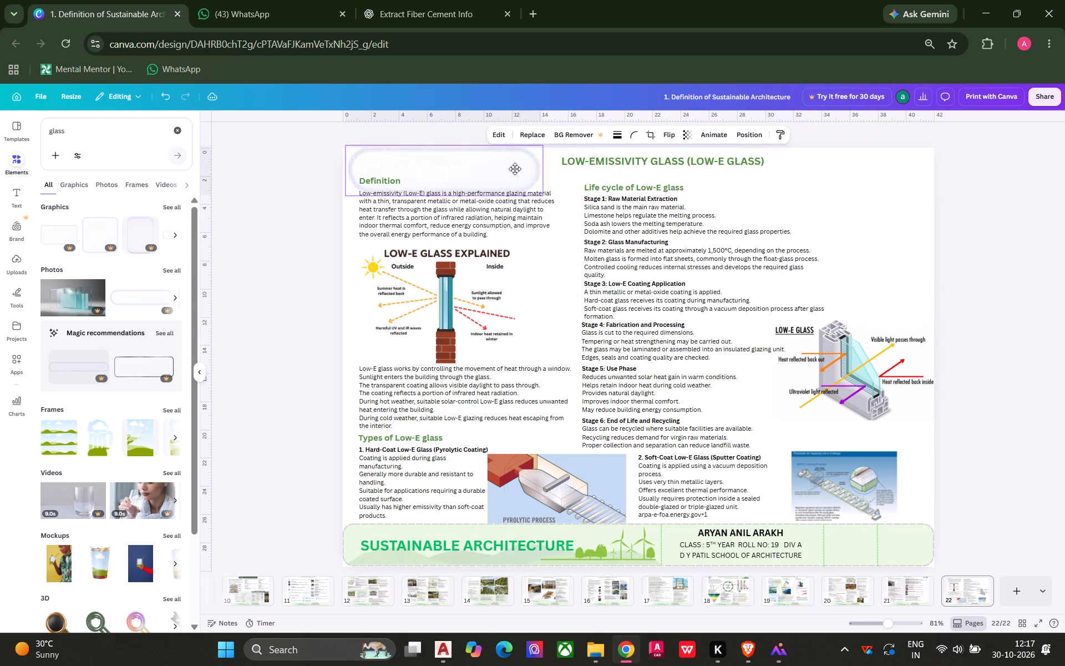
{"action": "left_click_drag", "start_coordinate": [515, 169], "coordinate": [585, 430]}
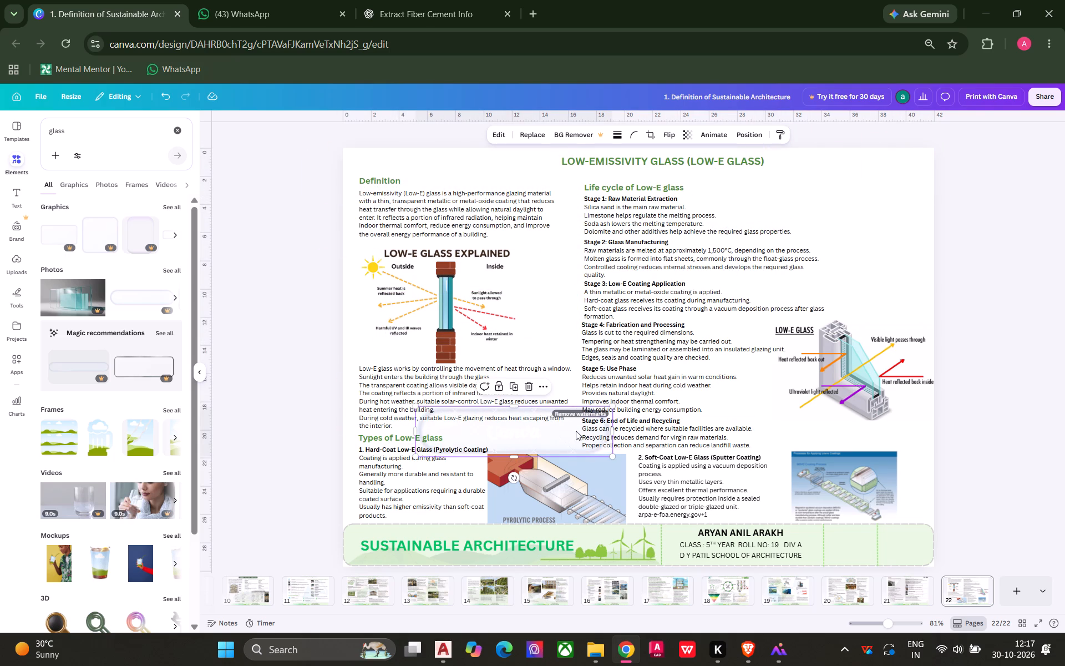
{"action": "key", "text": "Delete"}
Add the teal glass panes photo from the results, shrink it and move it to the page's top-right corner.
{"action": "left_click", "coordinate": [60, 306]}
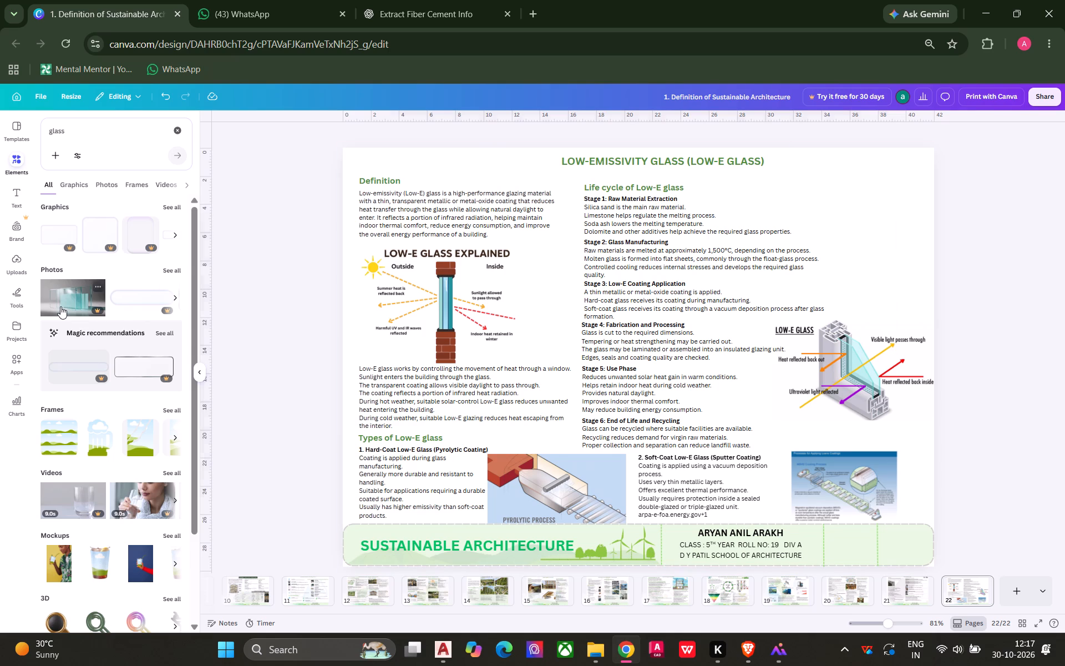
{"action": "left_click_drag", "start_coordinate": [893, 209], "coordinate": [893, 209]}
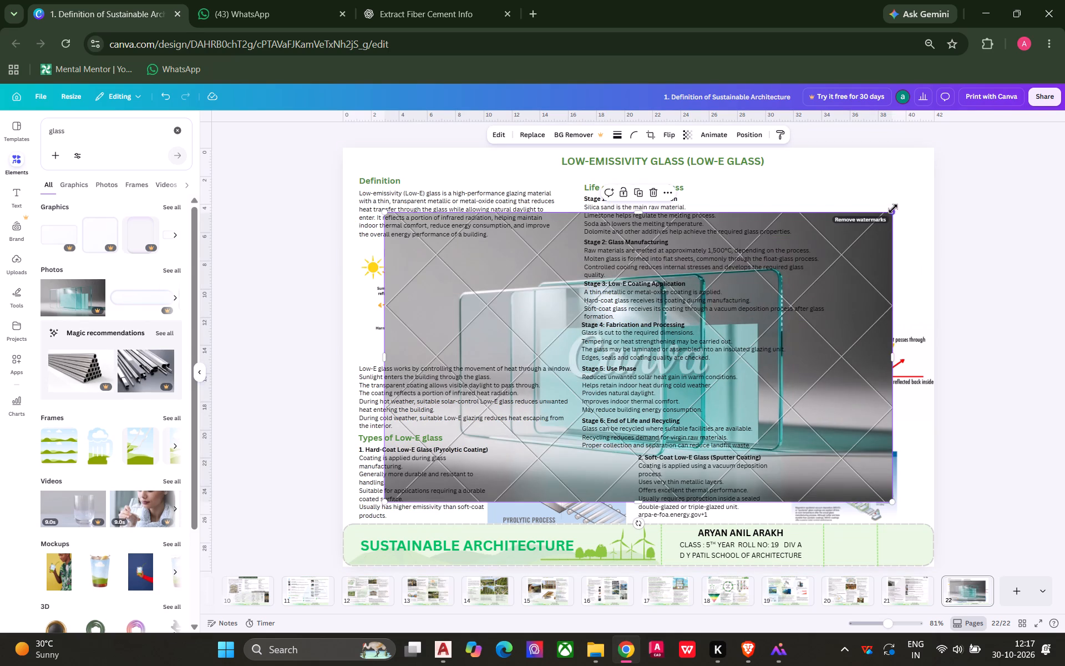
{"action": "left_click_drag", "start_coordinate": [893, 209], "coordinate": [533, 380]}
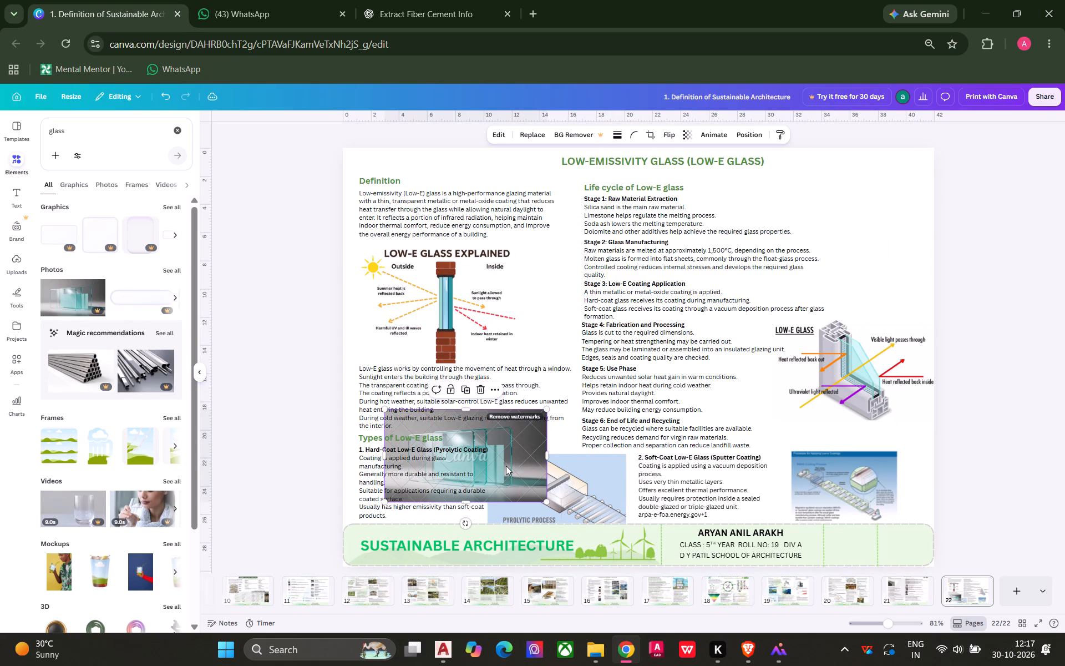
{"action": "left_click_drag", "start_coordinate": [506, 468], "coordinate": [890, 198]}
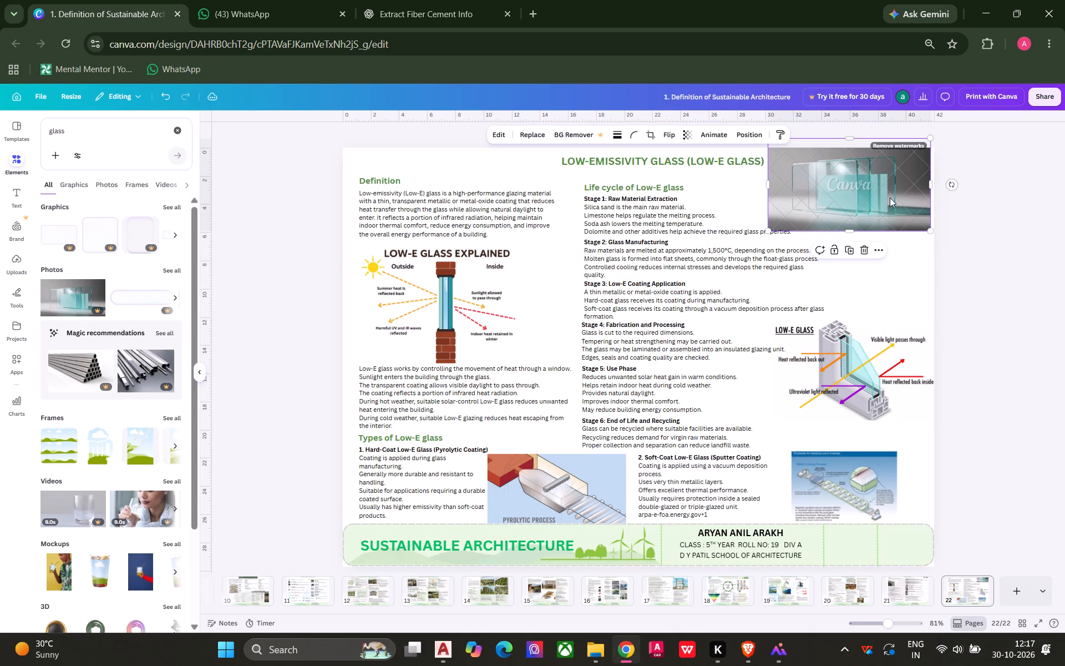
{"action": "left_click_drag", "start_coordinate": [930, 137], "coordinate": [889, 173]}
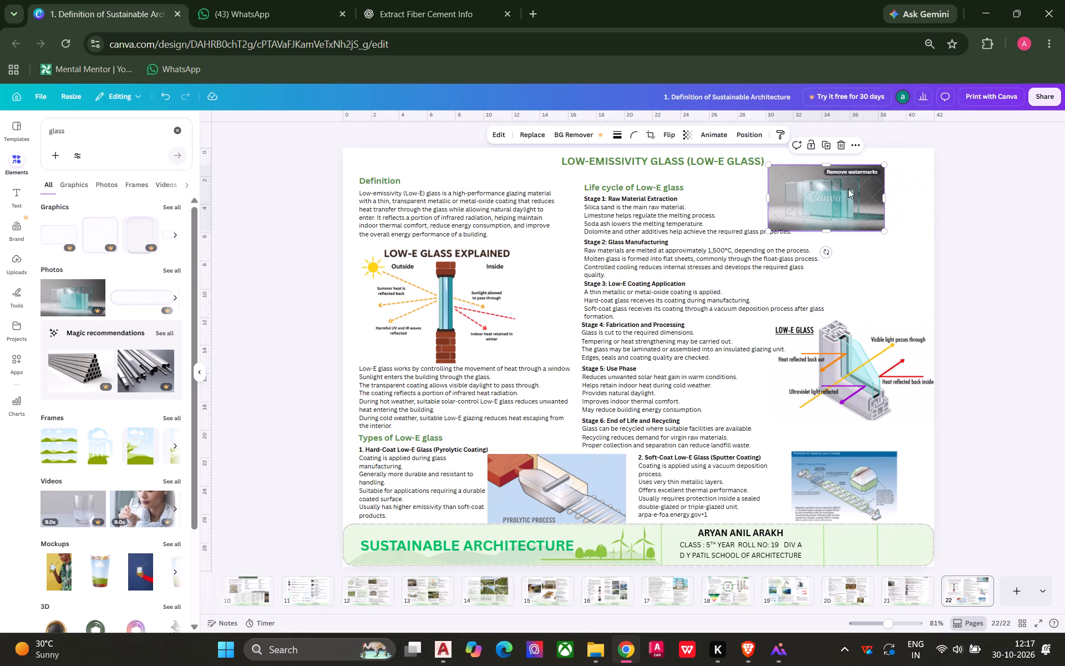
{"action": "left_click_drag", "start_coordinate": [848, 189], "coordinate": [895, 172]}
Shrink the glass panes photo from its bottom-left corner until its bottom edge sits near the Life cycle heading level.
{"action": "left_click", "coordinate": [991, 174]}
{"action": "left_click", "coordinate": [867, 192]}
{"action": "left_click_drag", "start_coordinate": [819, 213], "coordinate": [829, 195]}
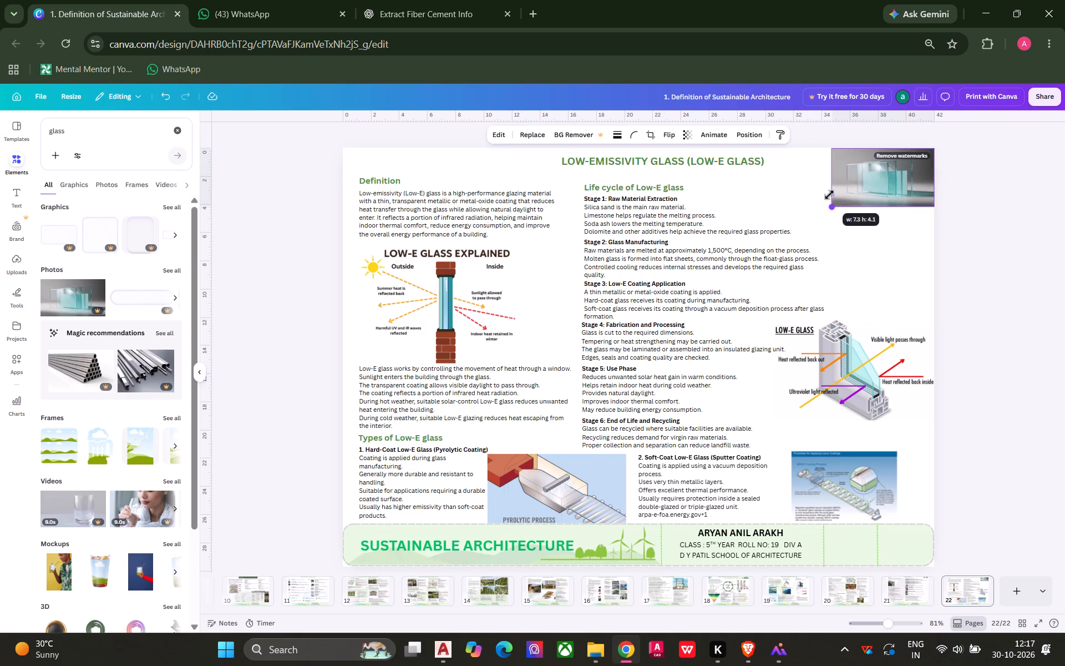
{"action": "left_click_drag", "start_coordinate": [829, 195], "coordinate": [843, 175]}
{"action": "left_click", "coordinate": [975, 211]}
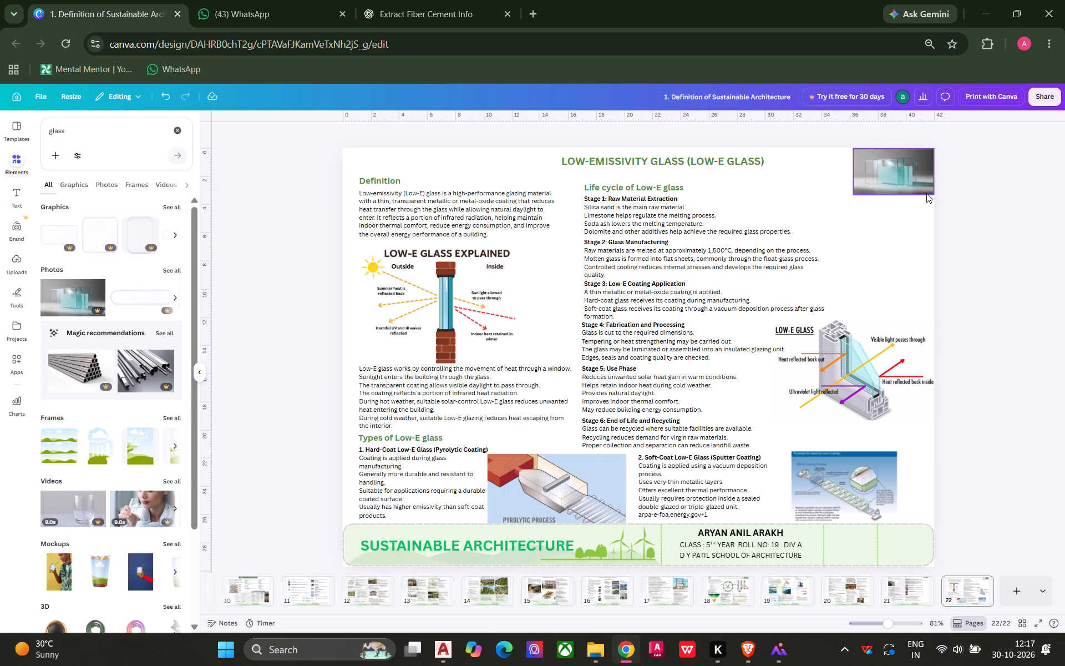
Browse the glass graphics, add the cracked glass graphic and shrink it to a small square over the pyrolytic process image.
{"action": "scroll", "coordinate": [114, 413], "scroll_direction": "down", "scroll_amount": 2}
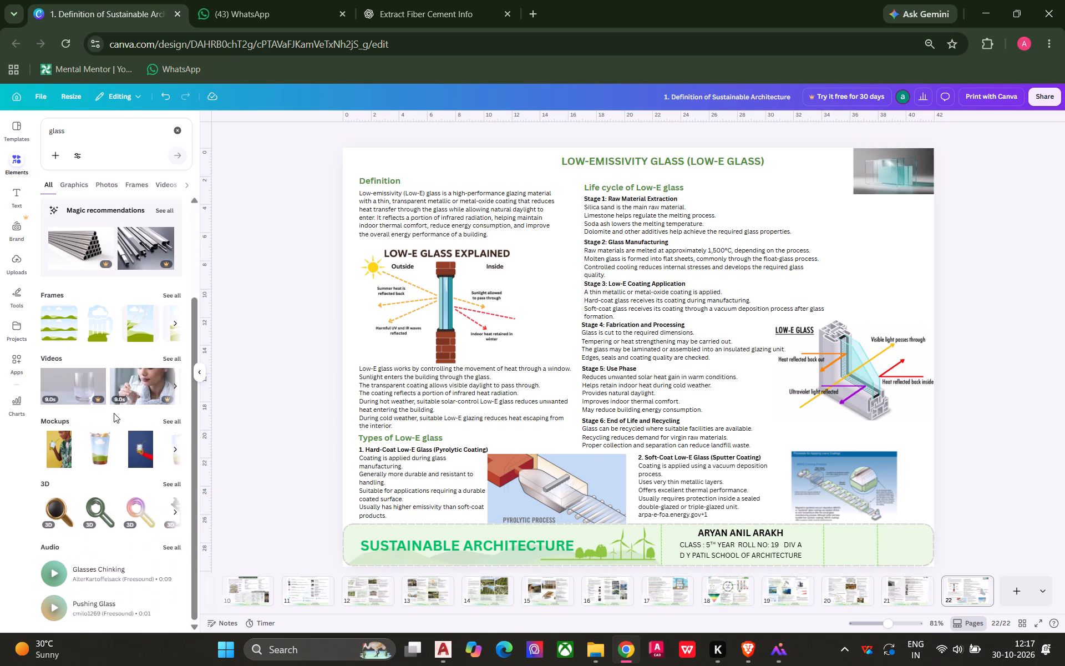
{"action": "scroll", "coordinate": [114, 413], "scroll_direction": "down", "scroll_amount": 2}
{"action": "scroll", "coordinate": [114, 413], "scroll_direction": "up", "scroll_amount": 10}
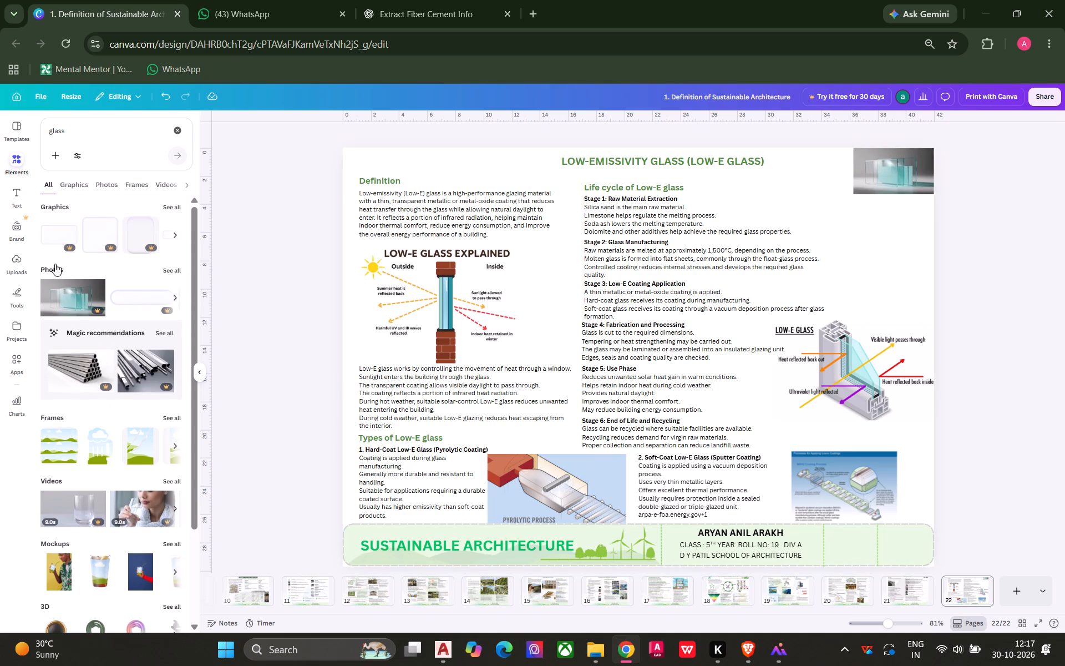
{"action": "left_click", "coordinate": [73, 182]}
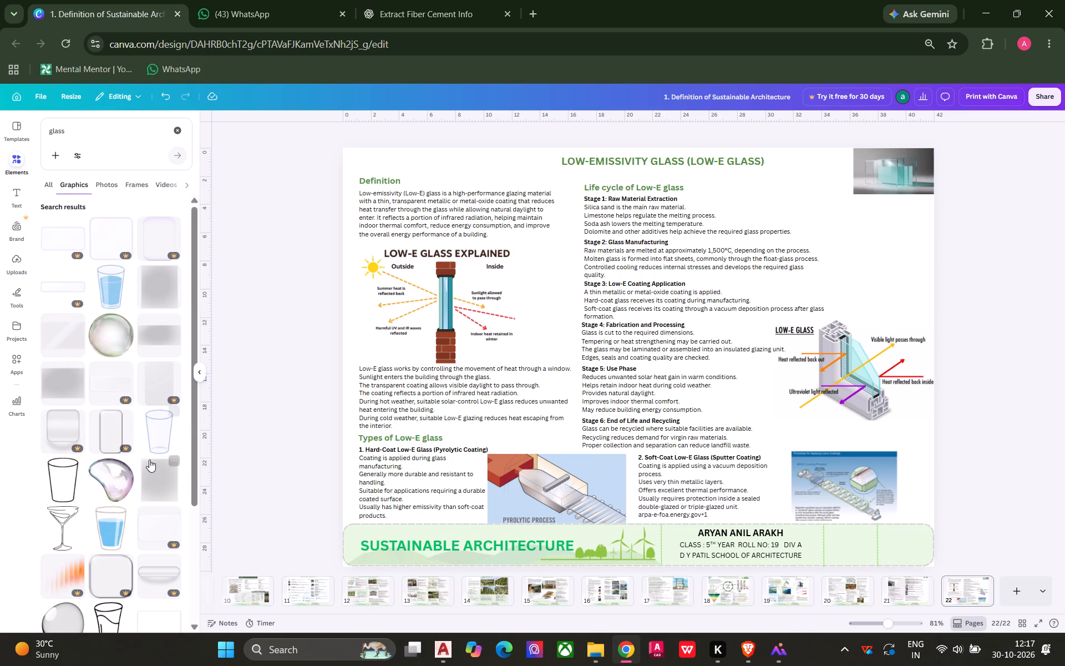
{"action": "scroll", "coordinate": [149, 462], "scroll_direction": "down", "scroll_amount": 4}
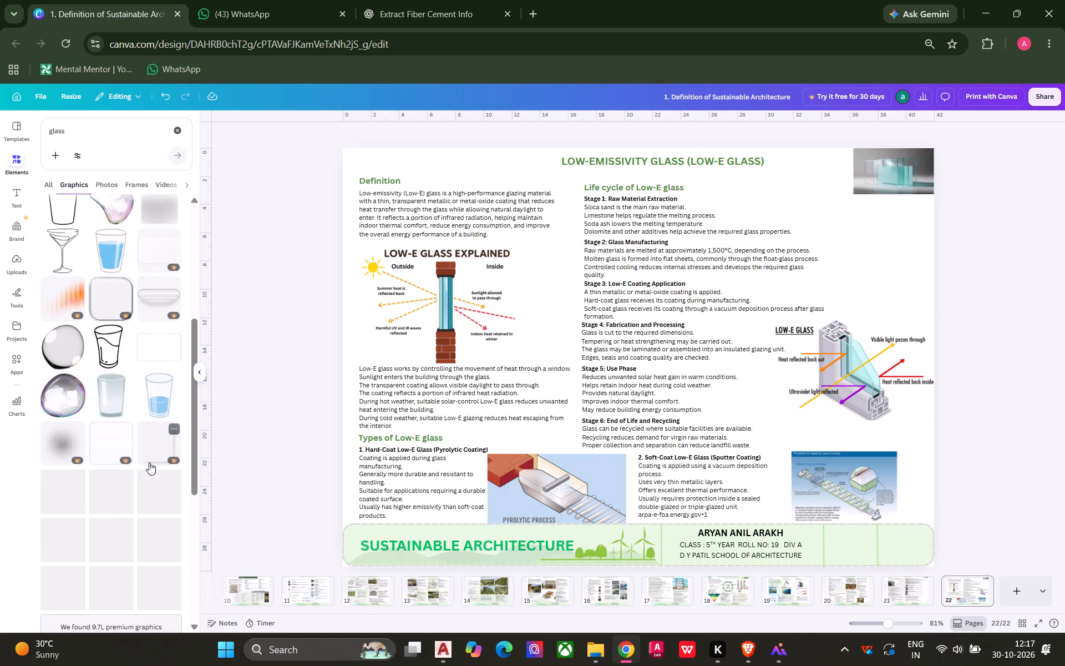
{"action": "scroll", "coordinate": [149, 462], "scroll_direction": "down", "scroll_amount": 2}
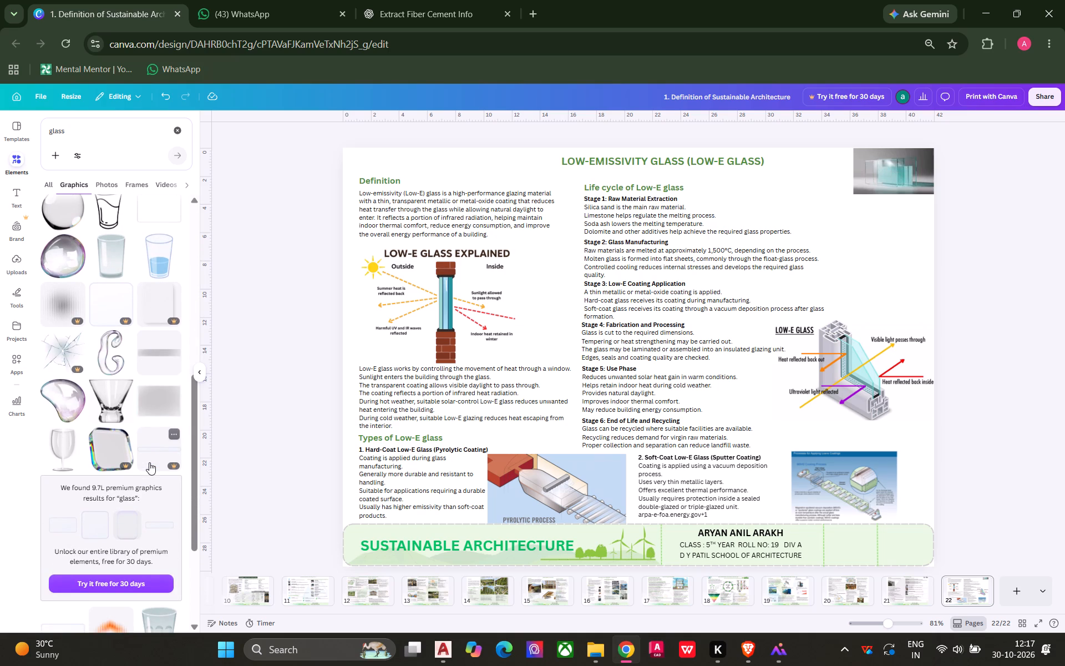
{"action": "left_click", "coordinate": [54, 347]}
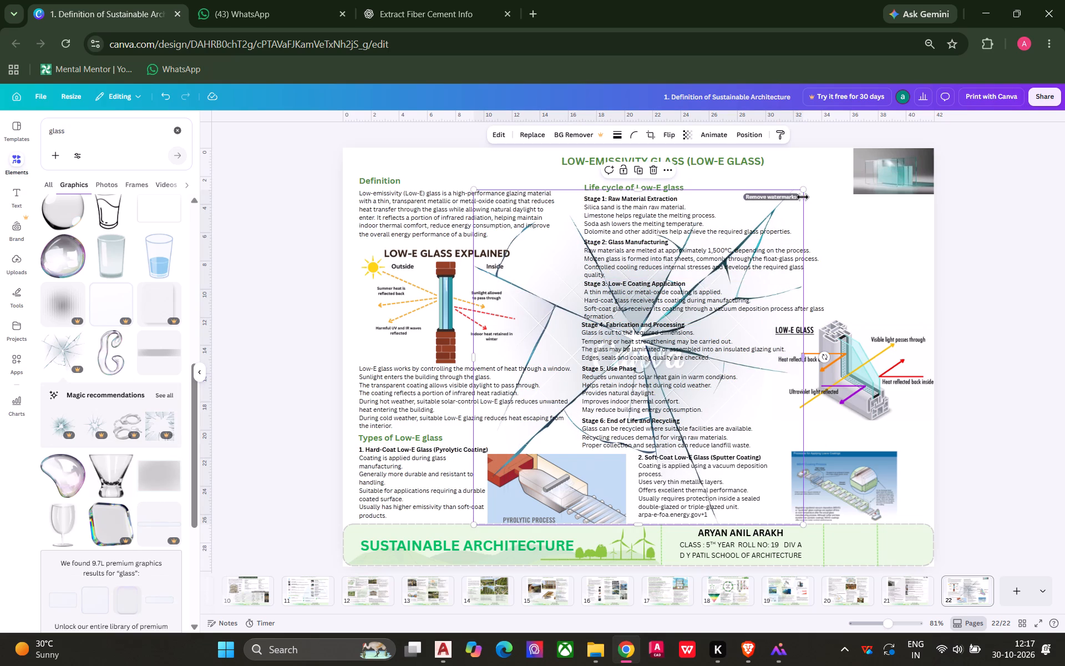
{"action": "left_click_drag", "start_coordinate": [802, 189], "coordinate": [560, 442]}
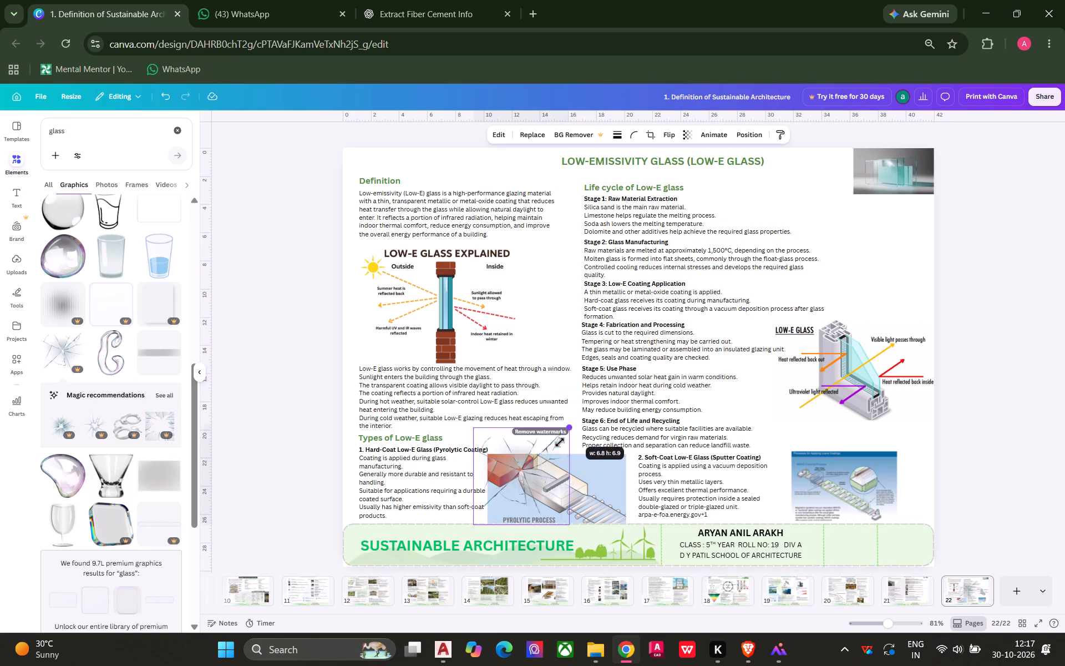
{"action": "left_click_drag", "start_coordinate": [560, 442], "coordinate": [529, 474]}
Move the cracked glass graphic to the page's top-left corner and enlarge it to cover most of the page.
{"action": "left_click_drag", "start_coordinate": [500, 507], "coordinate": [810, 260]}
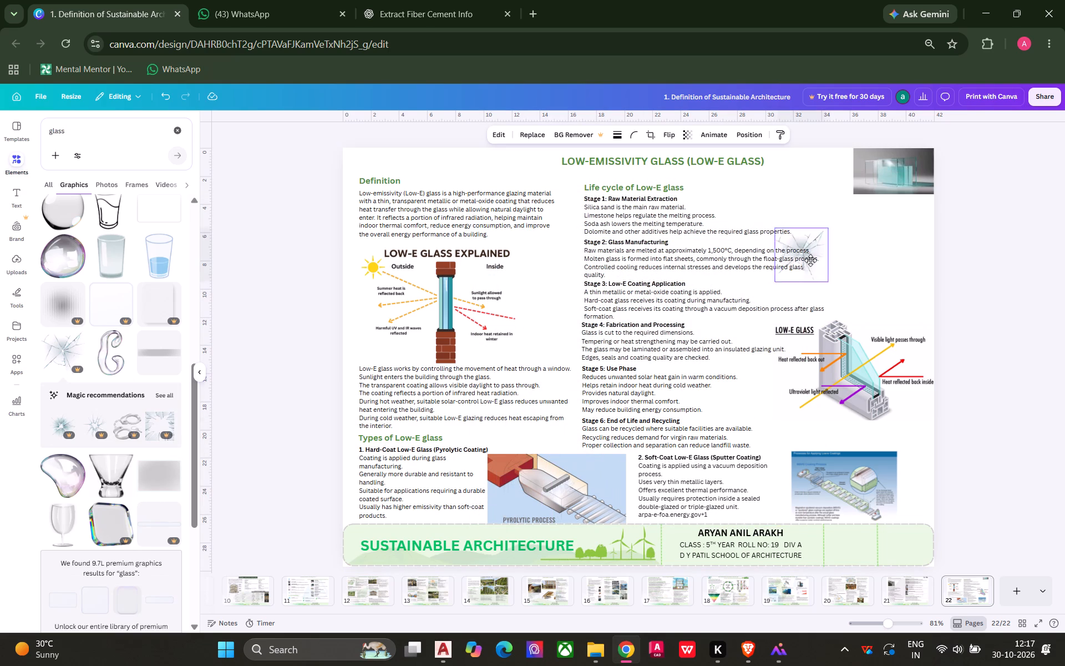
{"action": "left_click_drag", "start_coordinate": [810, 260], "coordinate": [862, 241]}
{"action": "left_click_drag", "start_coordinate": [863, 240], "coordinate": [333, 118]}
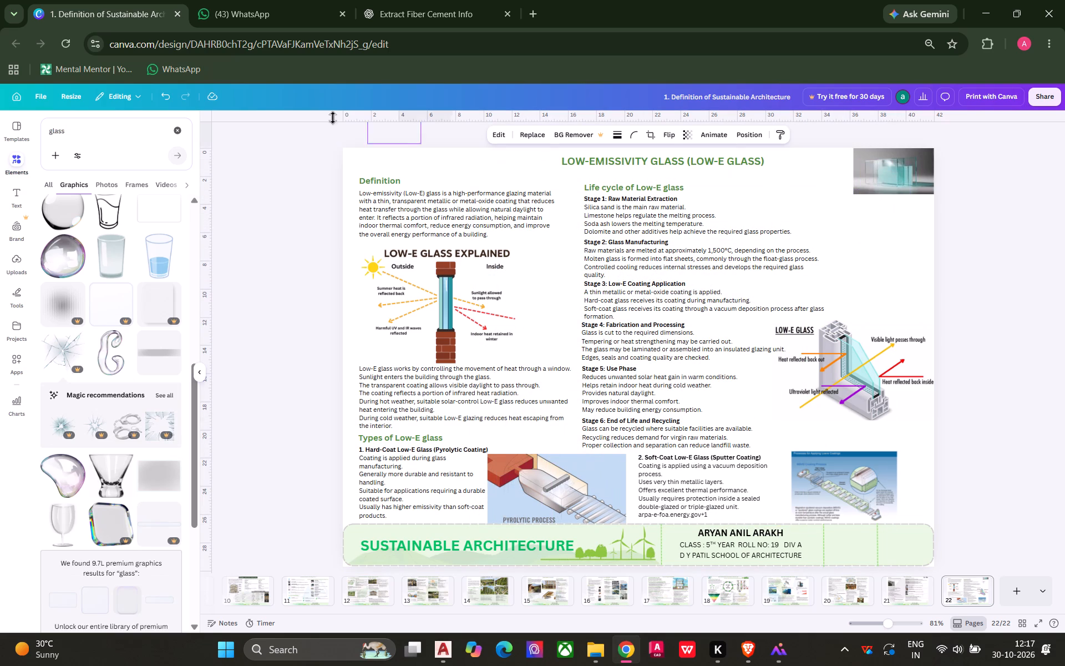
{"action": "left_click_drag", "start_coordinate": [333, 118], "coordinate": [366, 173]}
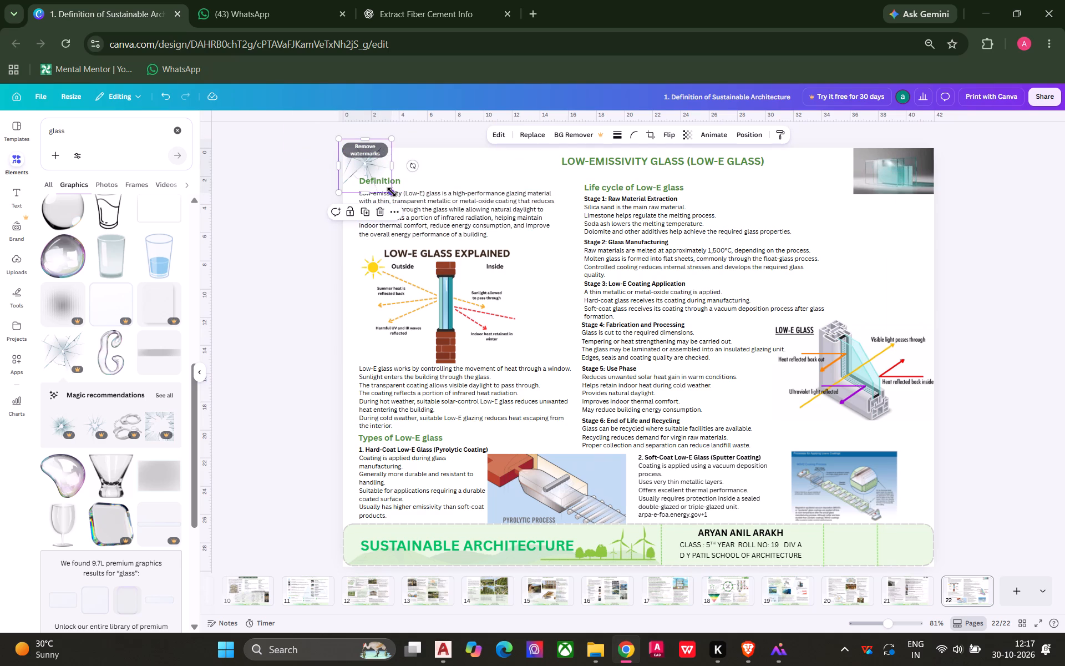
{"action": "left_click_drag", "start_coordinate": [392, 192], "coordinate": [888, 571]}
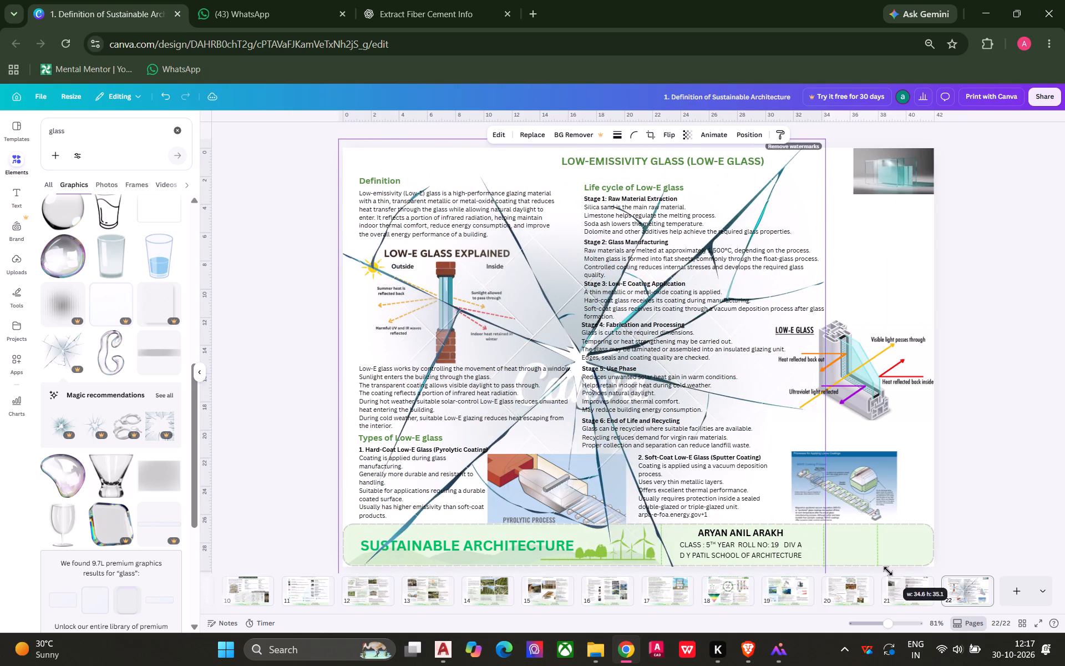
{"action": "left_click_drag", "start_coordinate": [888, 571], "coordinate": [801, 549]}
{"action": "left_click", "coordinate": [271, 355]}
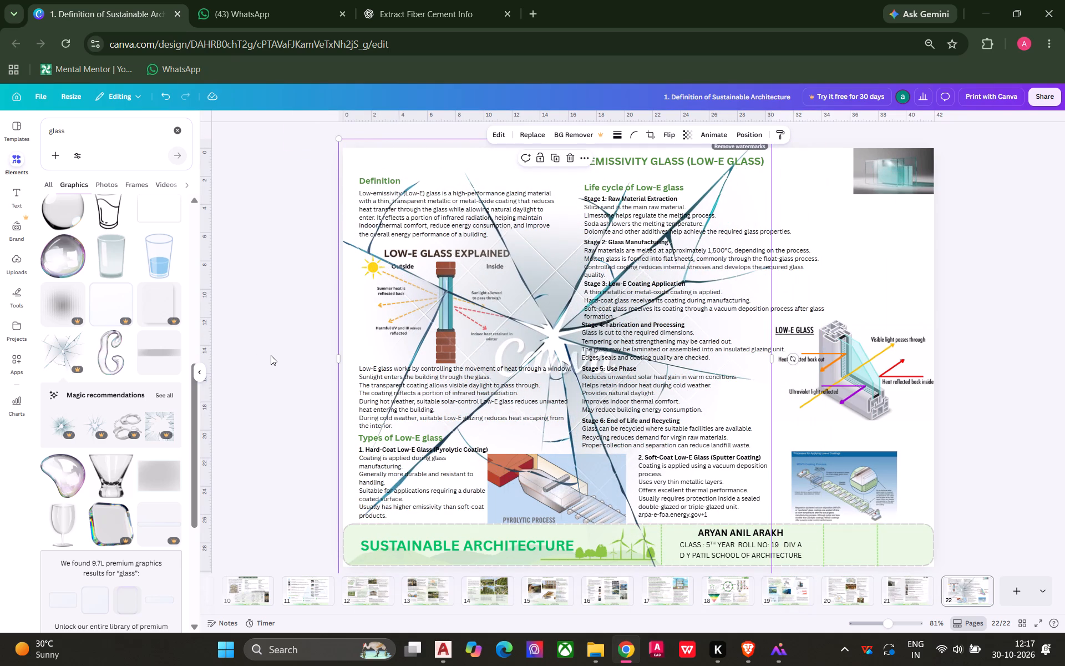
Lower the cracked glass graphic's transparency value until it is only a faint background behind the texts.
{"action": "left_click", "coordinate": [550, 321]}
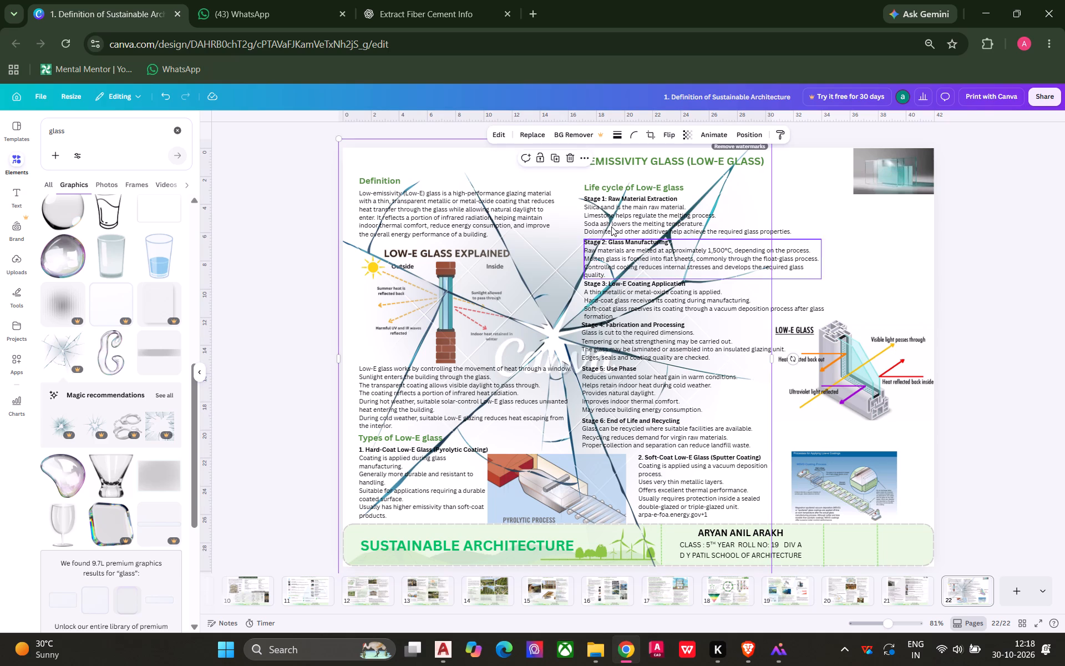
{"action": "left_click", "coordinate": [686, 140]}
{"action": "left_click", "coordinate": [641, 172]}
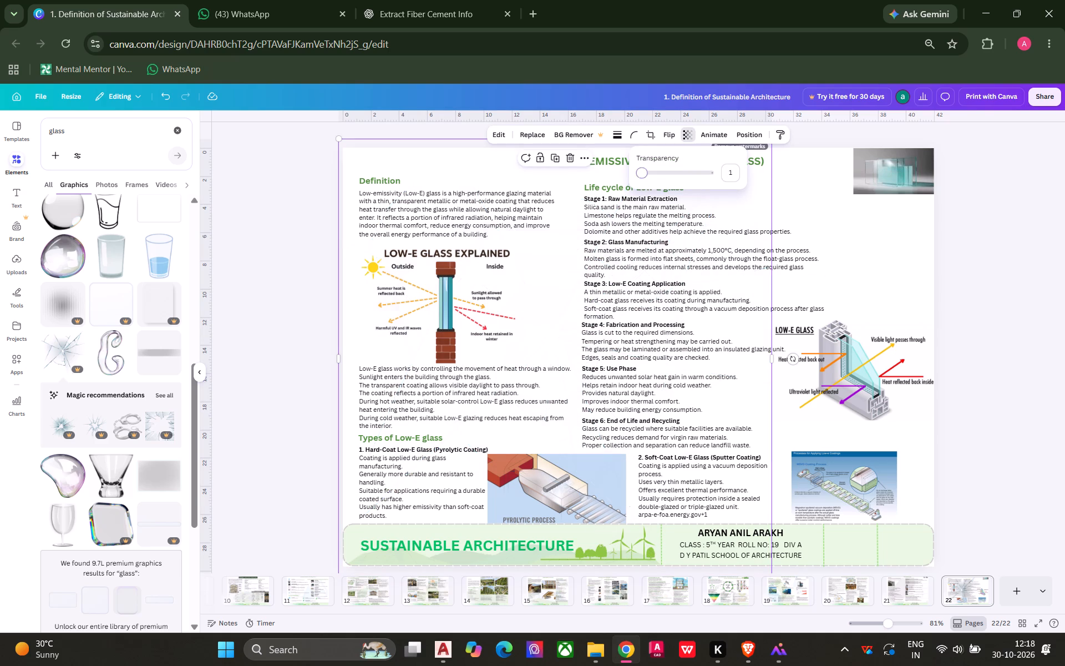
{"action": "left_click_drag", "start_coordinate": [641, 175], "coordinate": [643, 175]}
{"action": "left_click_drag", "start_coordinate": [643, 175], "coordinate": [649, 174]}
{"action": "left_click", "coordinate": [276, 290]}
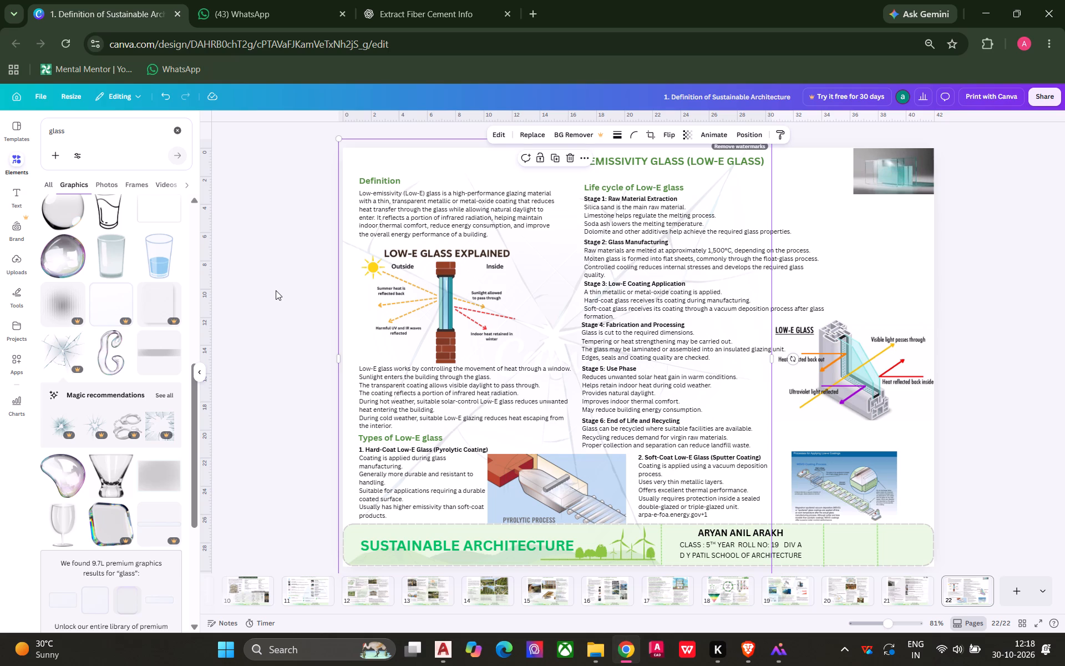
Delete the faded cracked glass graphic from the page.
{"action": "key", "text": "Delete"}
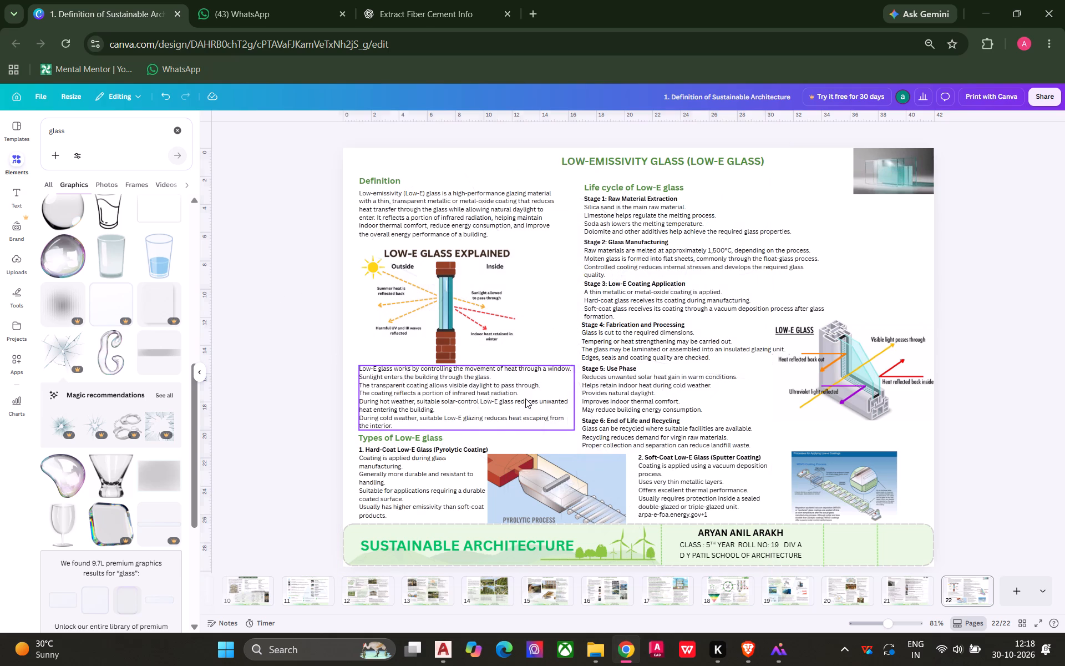
Look through the remaining glass graphics results for another decorative element.
{"action": "scroll", "coordinate": [184, 519], "scroll_direction": "down", "scroll_amount": 2}
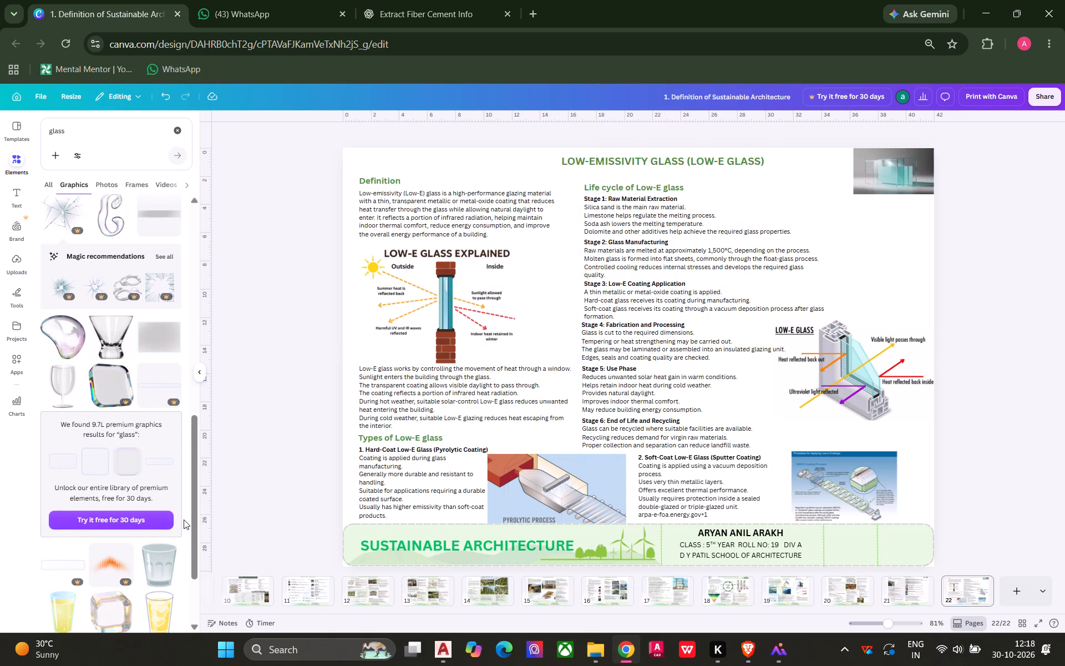
{"action": "scroll", "coordinate": [184, 519], "scroll_direction": "down", "scroll_amount": 3}
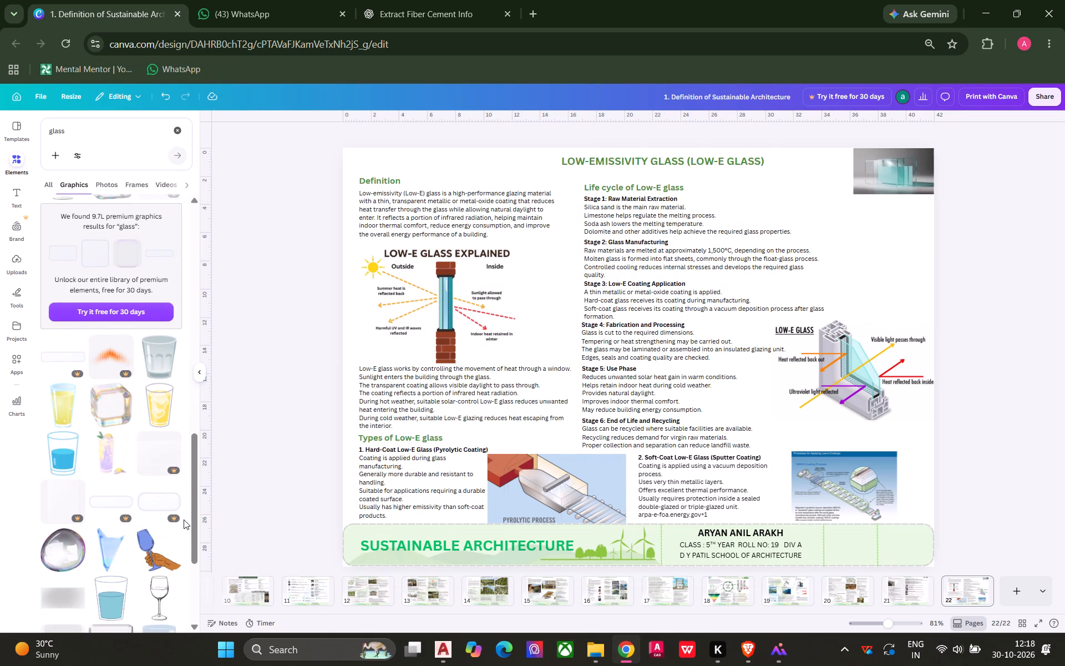
{"action": "scroll", "coordinate": [184, 519], "scroll_direction": "down", "scroll_amount": 2}
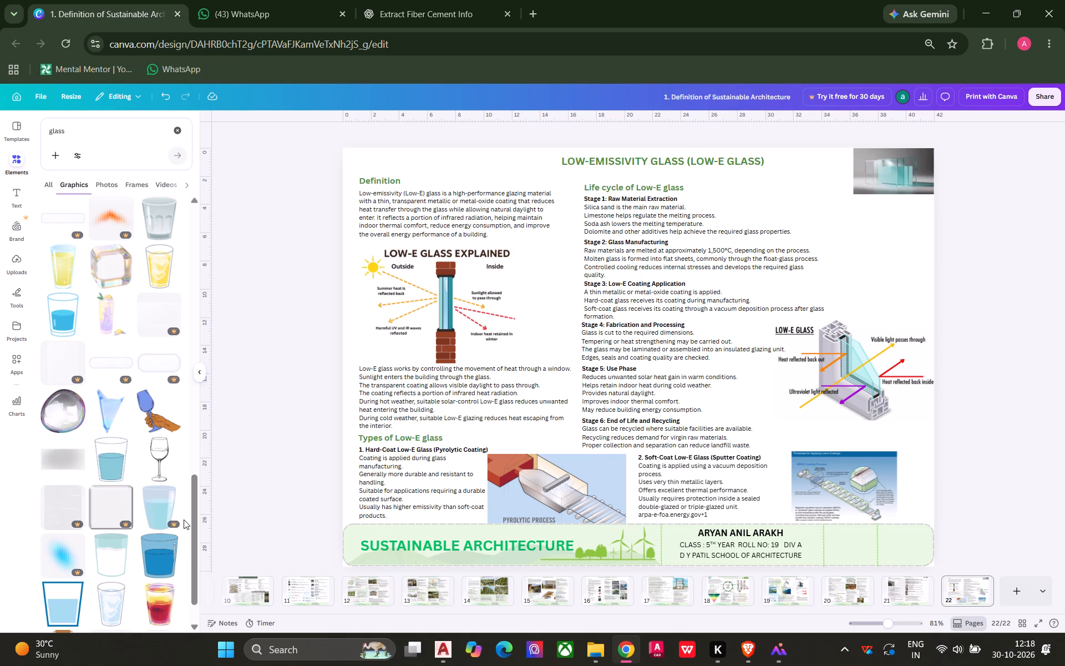
{"action": "scroll", "coordinate": [184, 519], "scroll_direction": "down", "scroll_amount": 2}
{"action": "scroll", "coordinate": [184, 519], "scroll_direction": "up", "scroll_amount": 8}
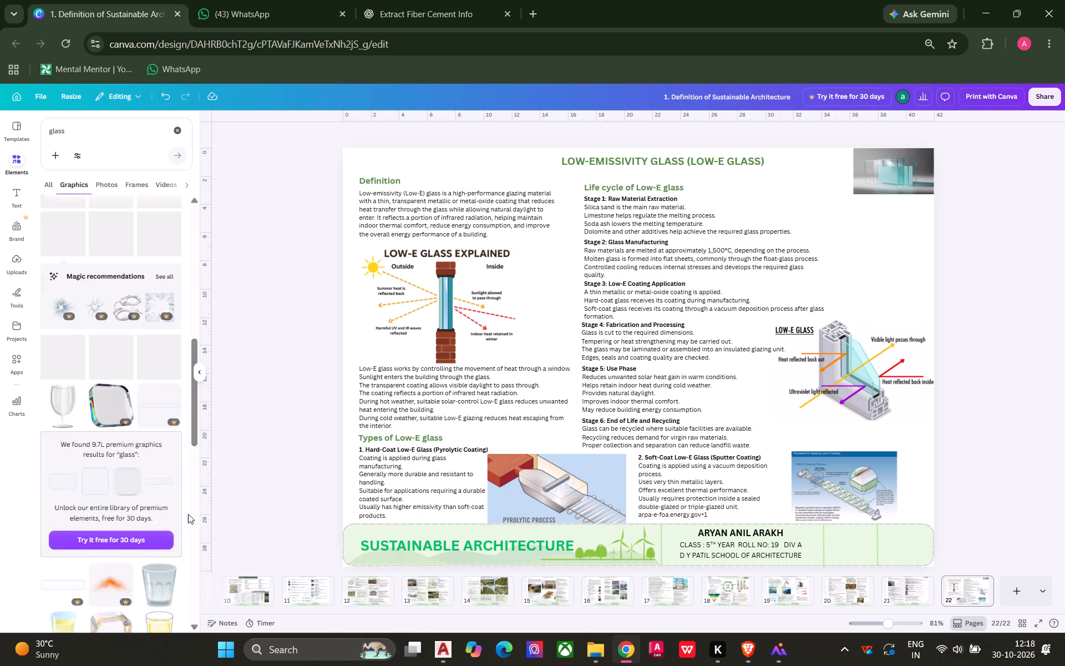
{"action": "scroll", "coordinate": [188, 514], "scroll_direction": "up", "scroll_amount": 6}
Save the design with nothing selected on the page.
{"action": "left_click", "coordinate": [323, 472]}
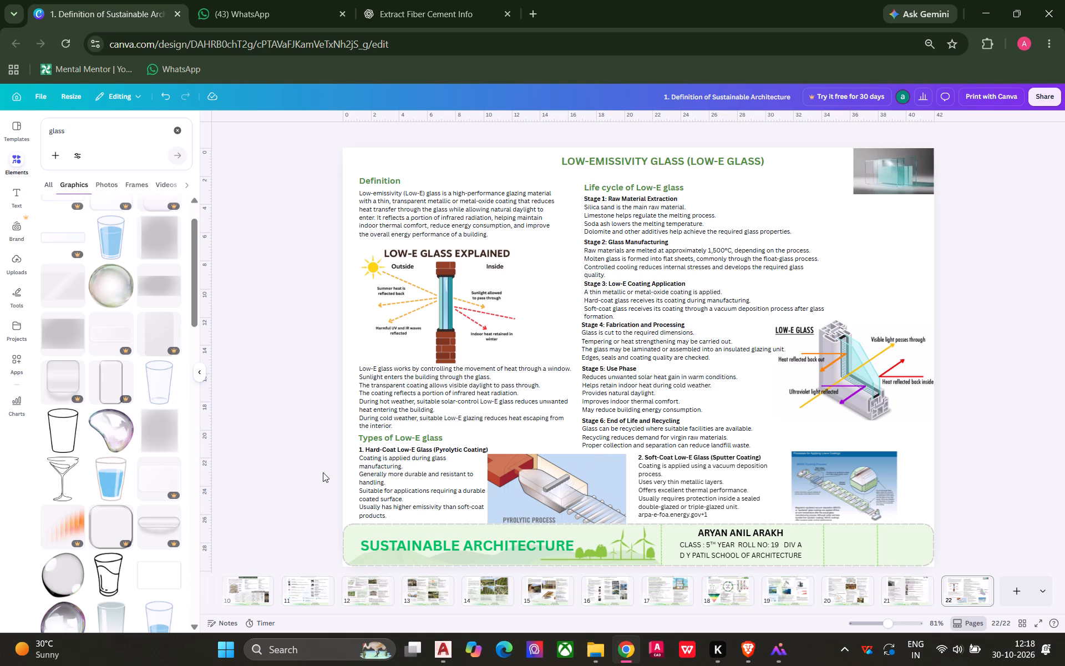
{"action": "key", "text": "ctrl+s"}
Save the design.
{"action": "key", "text": "ctrl+s"}
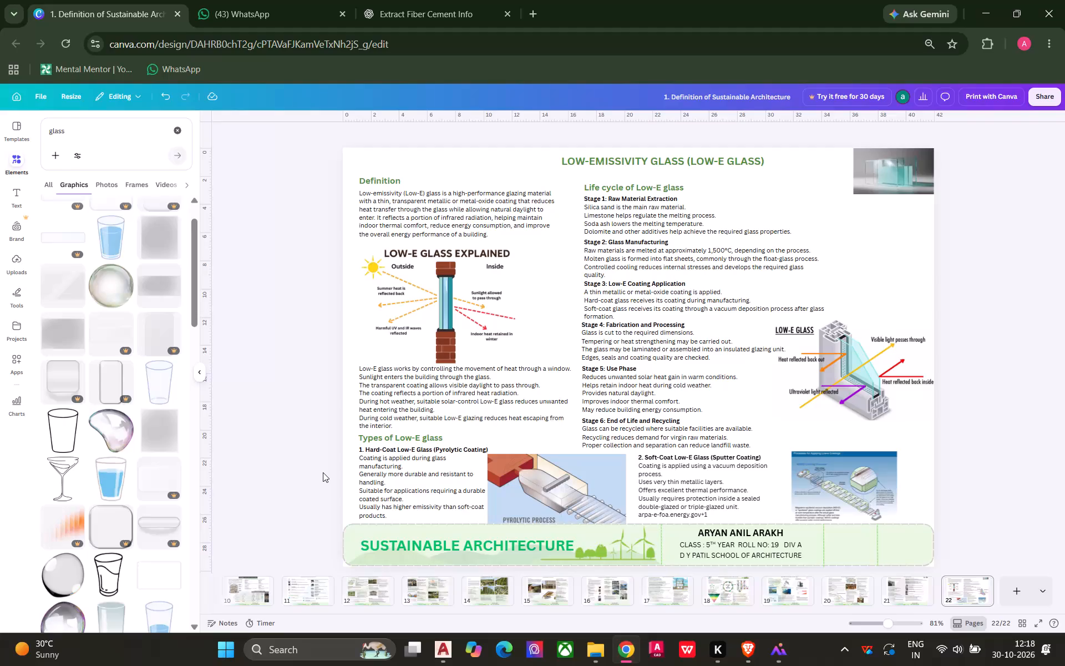
{"action": "key", "text": "ctrl+s"}
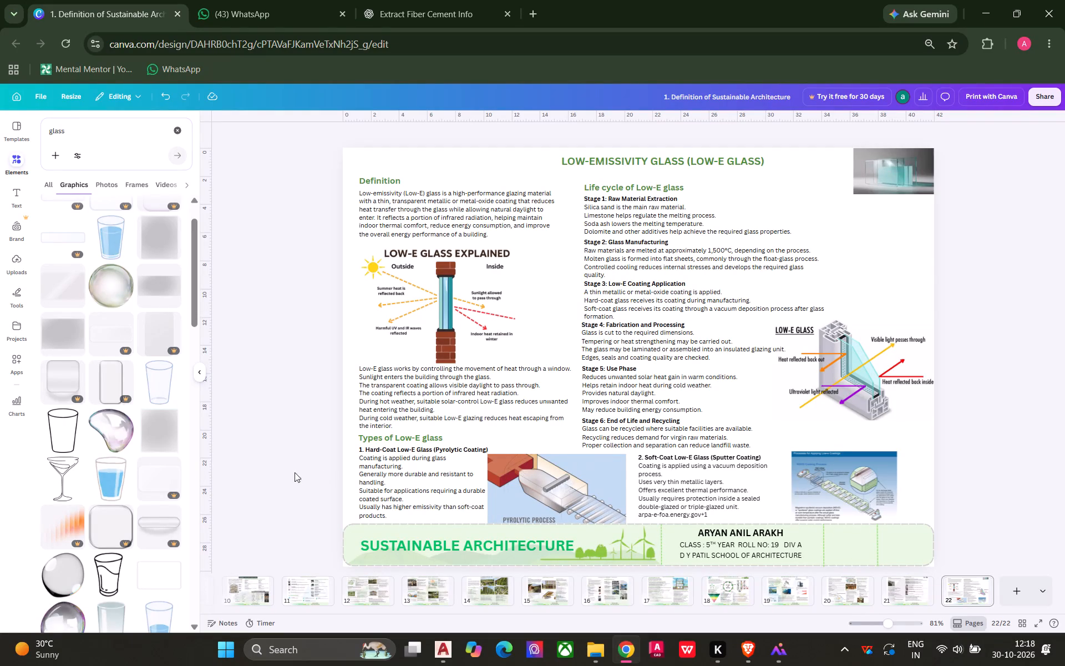
Search the graphics for "glass element" and look through the results for a decorative glass pane.
{"action": "scroll", "coordinate": [201, 359], "scroll_direction": "up", "scroll_amount": 3}
{"action": "scroll", "coordinate": [134, 307], "scroll_direction": "up", "scroll_amount": 2}
{"action": "left_click", "coordinate": [98, 135]}
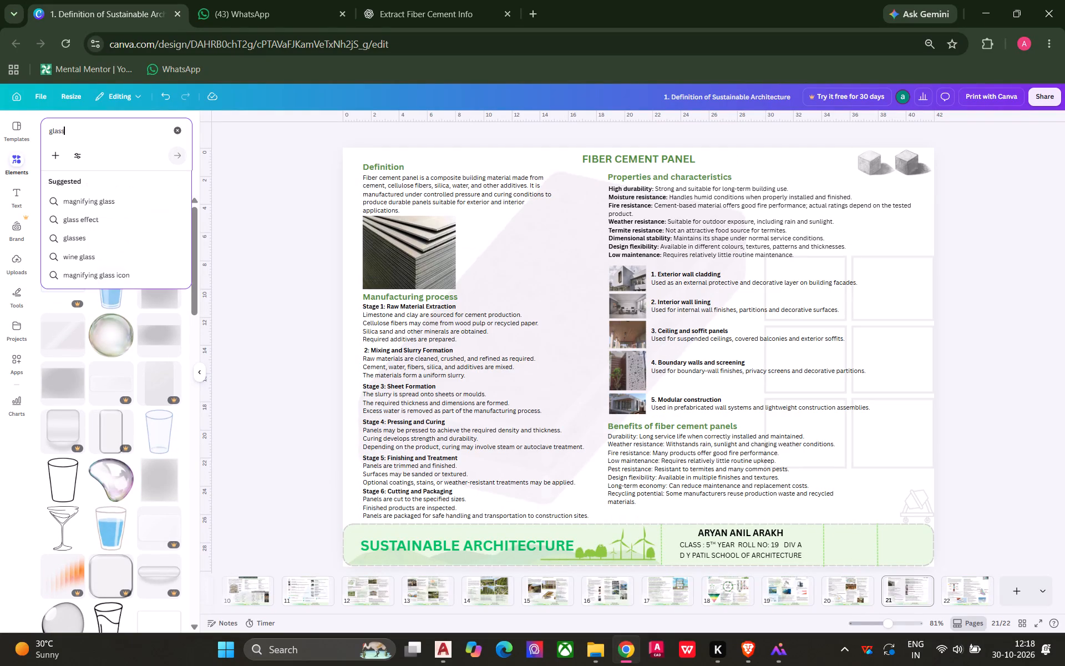
{"action": "key", "text": "c"}
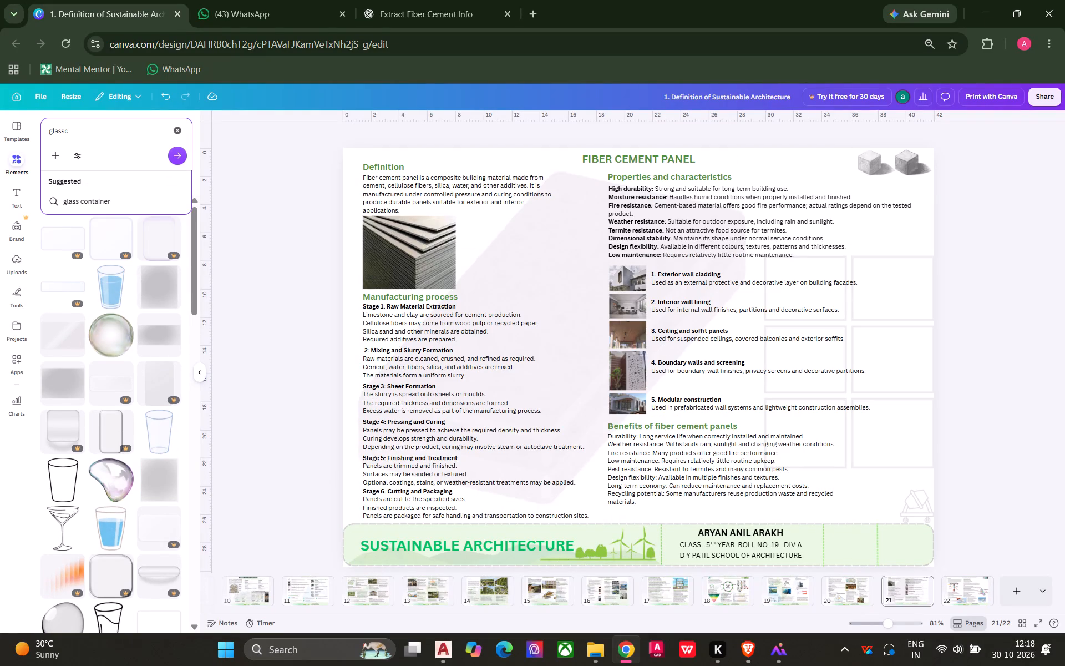
{"action": "key", "text": "BackSpace"}
{"action": "key", "text": "space"}
{"action": "type", "text": "element"}
{"action": "key", "text": "Return"}
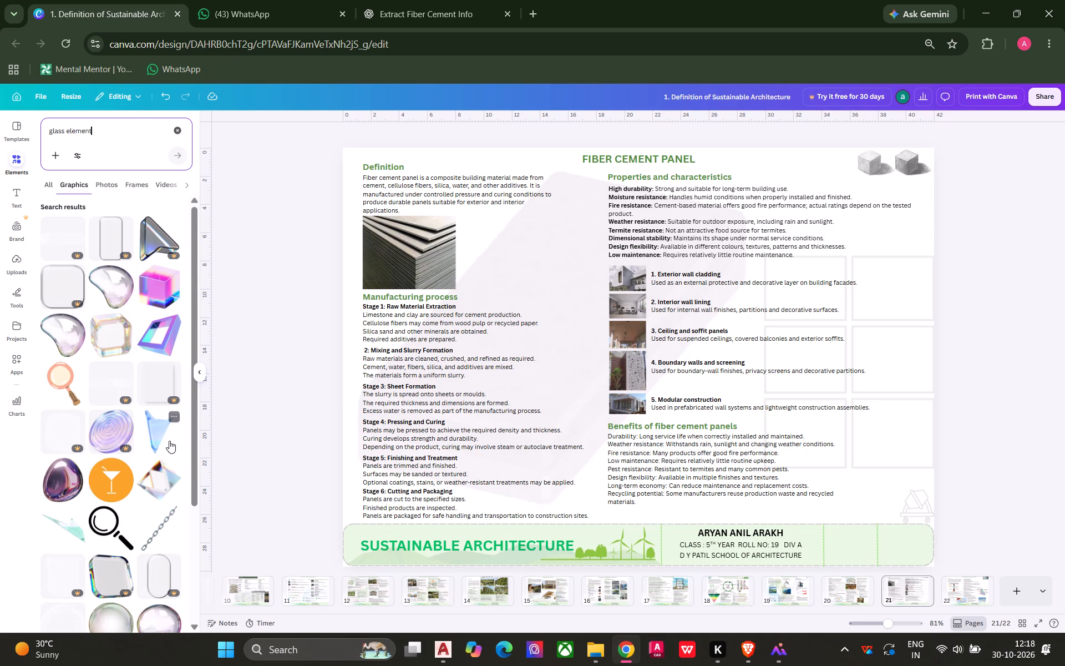
{"action": "scroll", "coordinate": [152, 478], "scroll_direction": "down", "scroll_amount": 2}
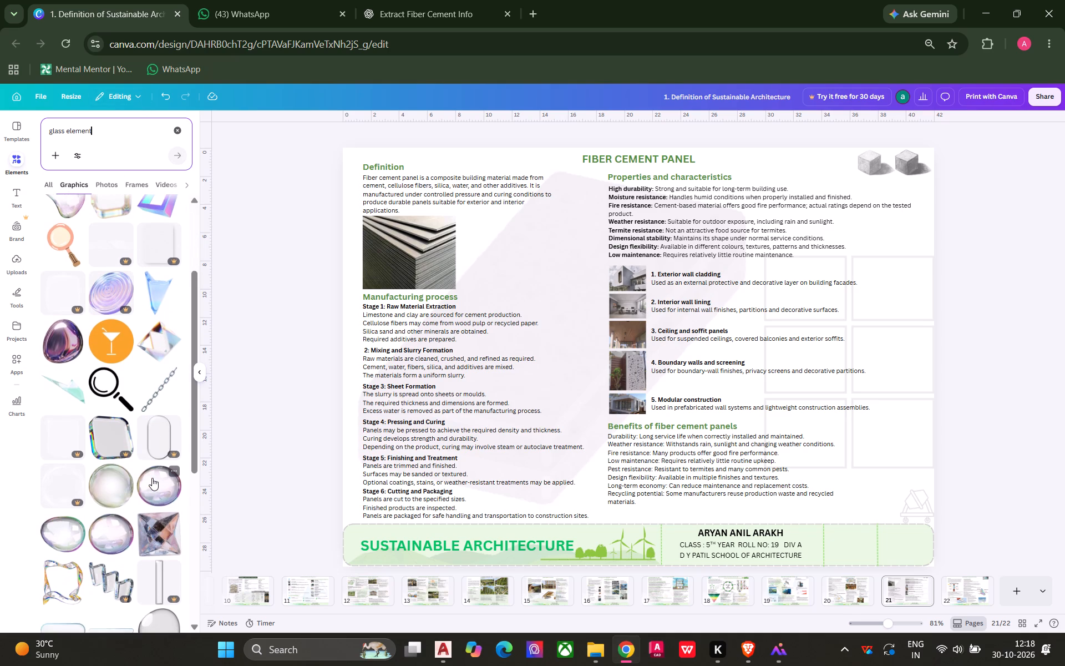
{"action": "scroll", "coordinate": [152, 478], "scroll_direction": "down", "scroll_amount": 4}
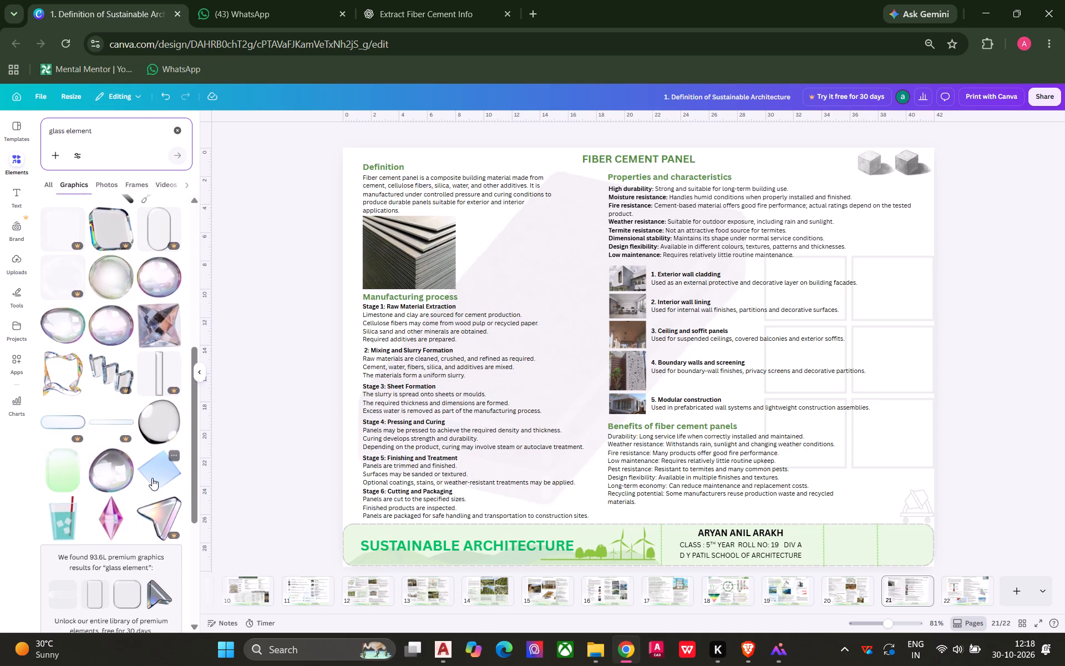
{"action": "scroll", "coordinate": [152, 478], "scroll_direction": "down", "scroll_amount": 1}
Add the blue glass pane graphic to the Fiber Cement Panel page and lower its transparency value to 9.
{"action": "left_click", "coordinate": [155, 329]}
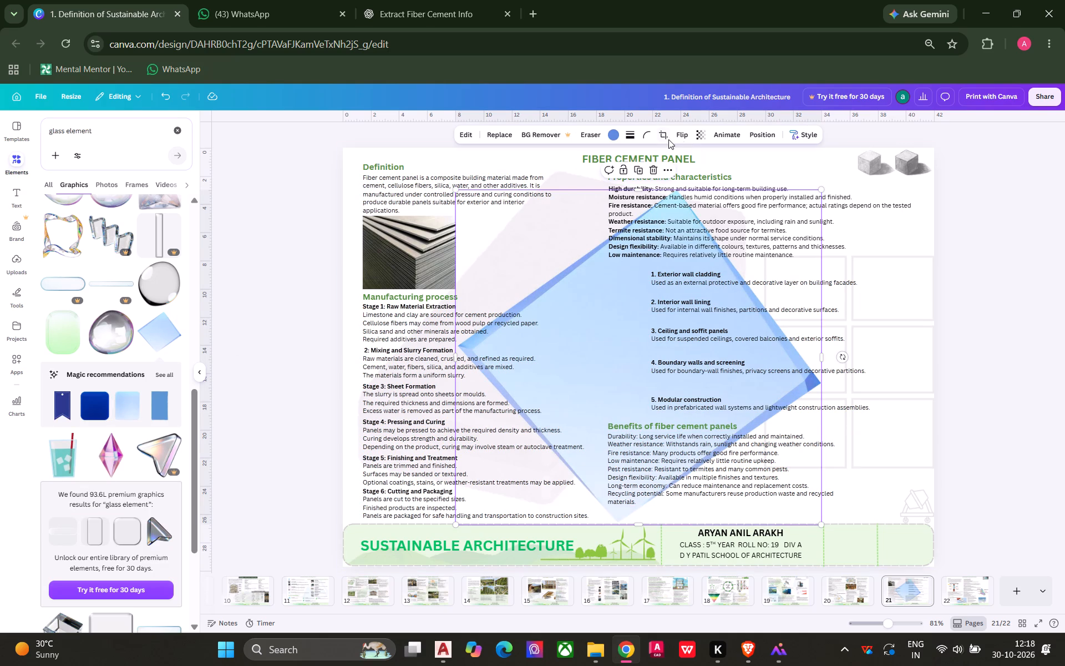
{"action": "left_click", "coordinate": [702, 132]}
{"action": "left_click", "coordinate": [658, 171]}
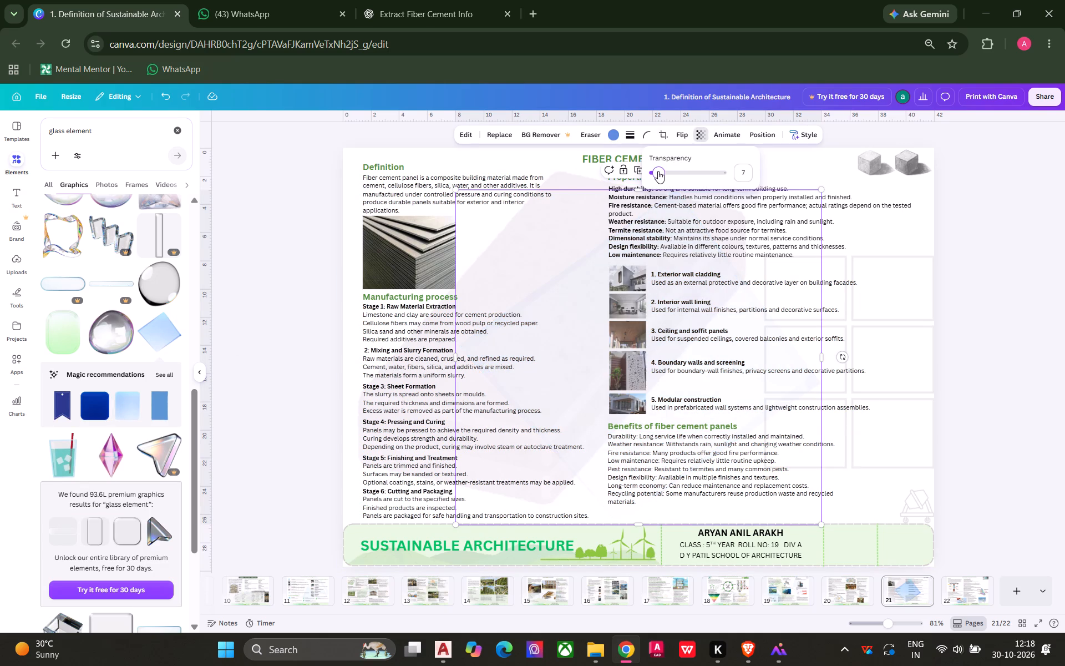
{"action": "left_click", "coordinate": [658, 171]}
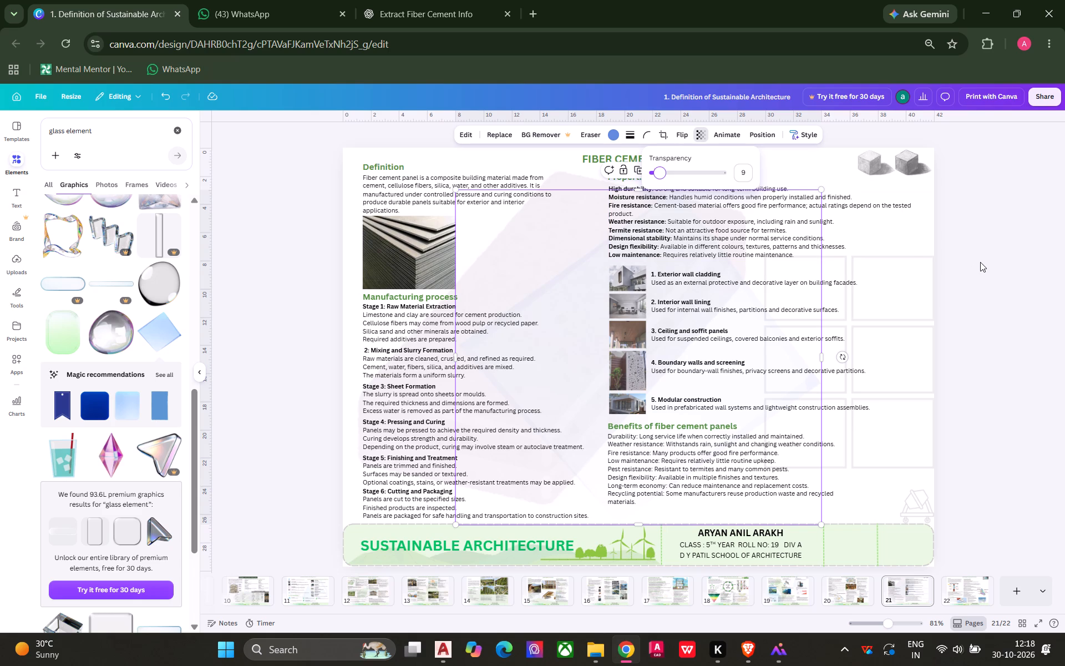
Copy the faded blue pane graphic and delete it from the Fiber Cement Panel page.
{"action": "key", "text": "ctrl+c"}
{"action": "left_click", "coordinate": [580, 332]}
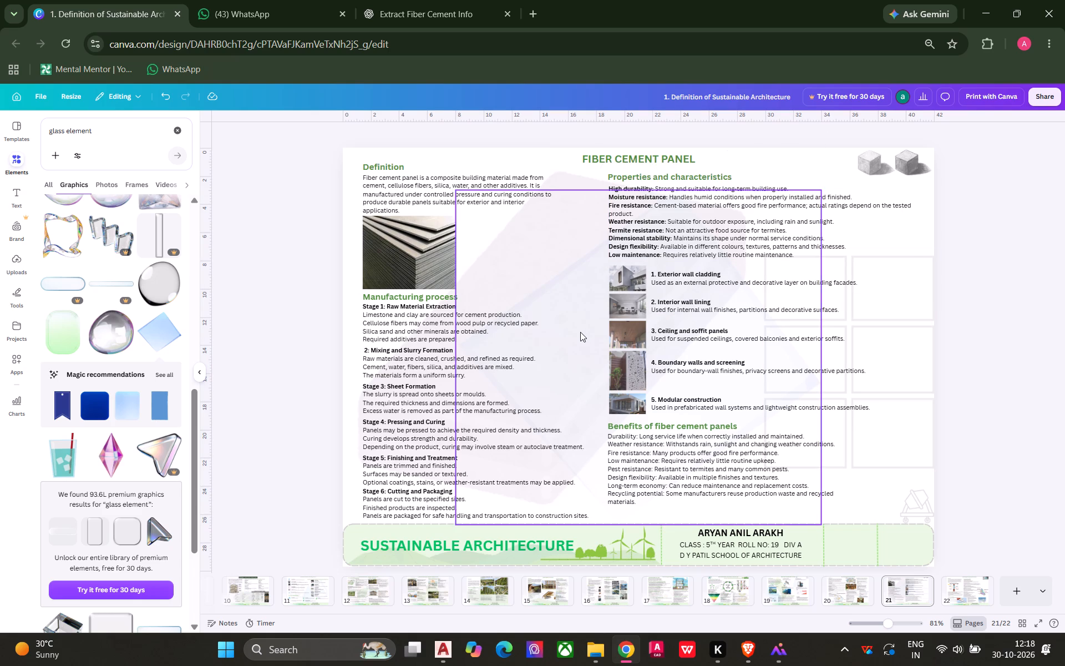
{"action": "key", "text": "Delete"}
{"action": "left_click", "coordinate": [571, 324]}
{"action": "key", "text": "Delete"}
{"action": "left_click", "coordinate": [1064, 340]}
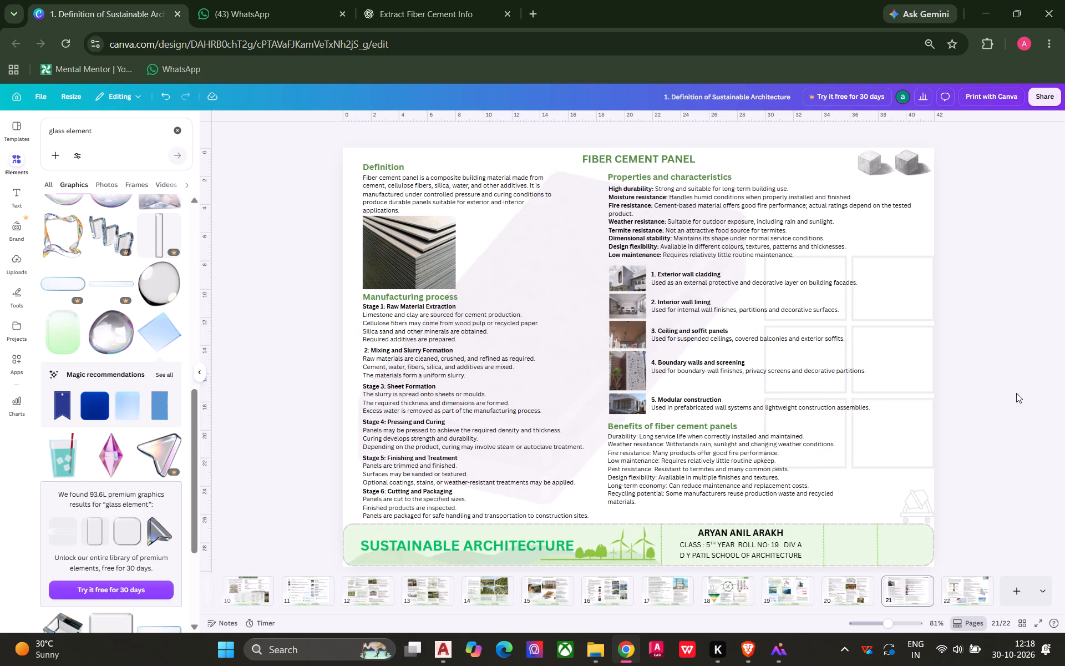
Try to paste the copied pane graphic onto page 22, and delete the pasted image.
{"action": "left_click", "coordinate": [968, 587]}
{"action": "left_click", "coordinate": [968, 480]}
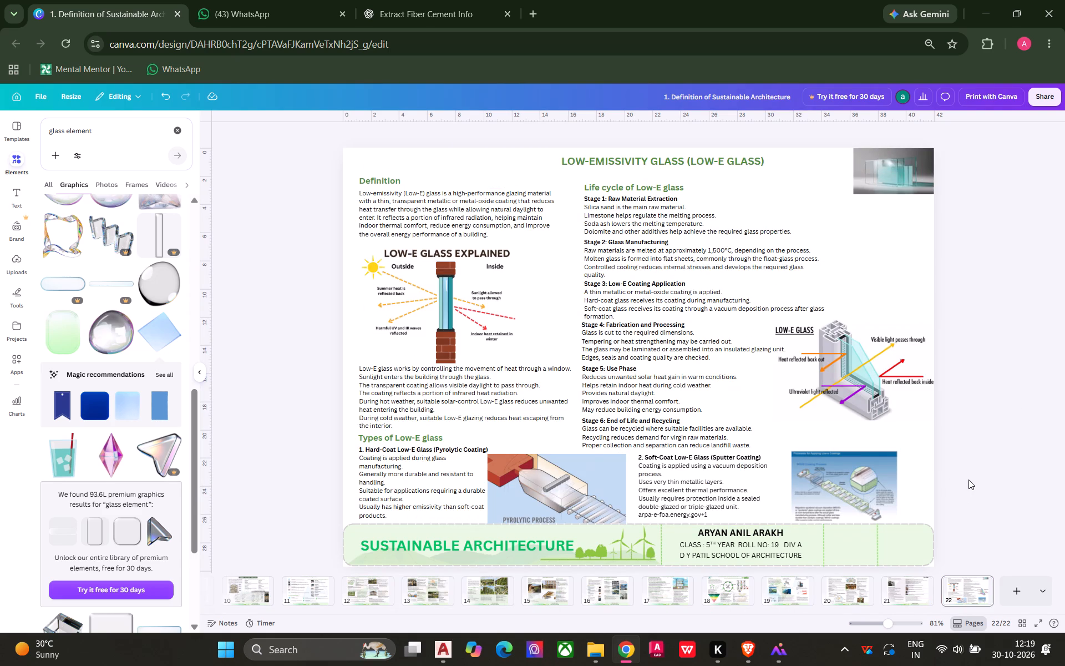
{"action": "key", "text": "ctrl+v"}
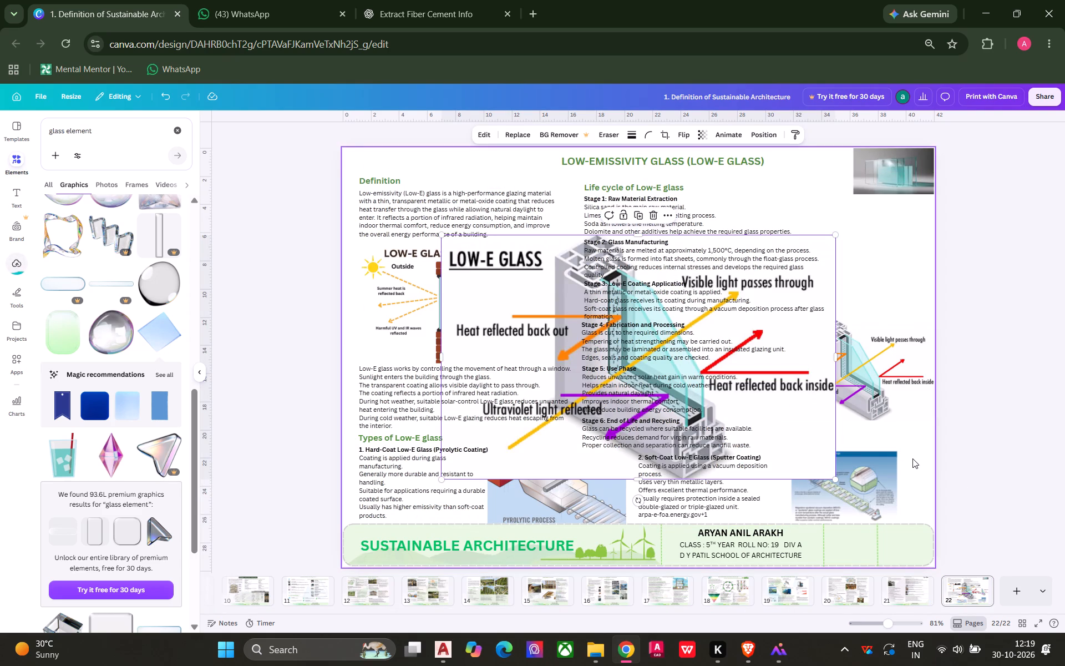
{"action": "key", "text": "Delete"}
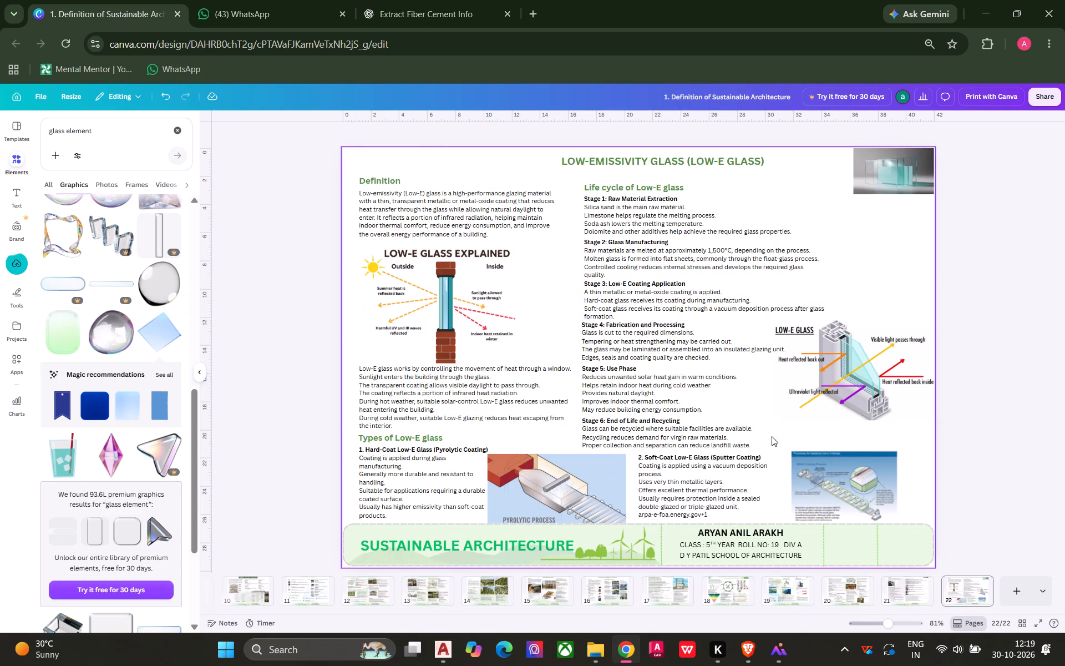
Add the blue glass pane graphic to page 22 and lower its transparency value until it is a faint background.
{"action": "left_click", "coordinate": [171, 340]}
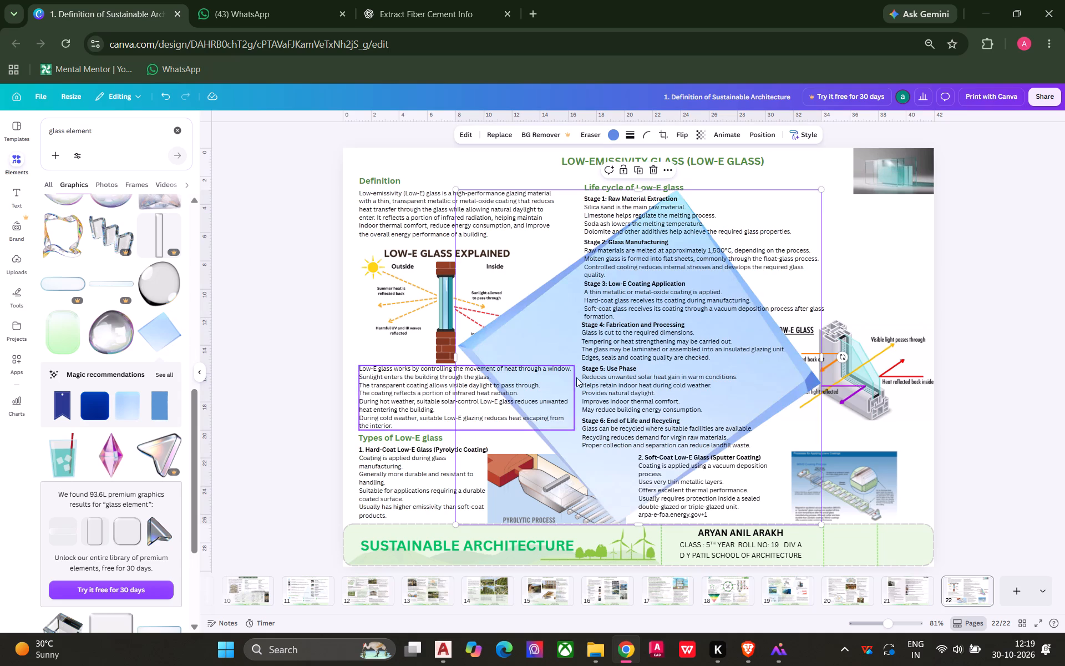
{"action": "left_click", "coordinate": [705, 137]}
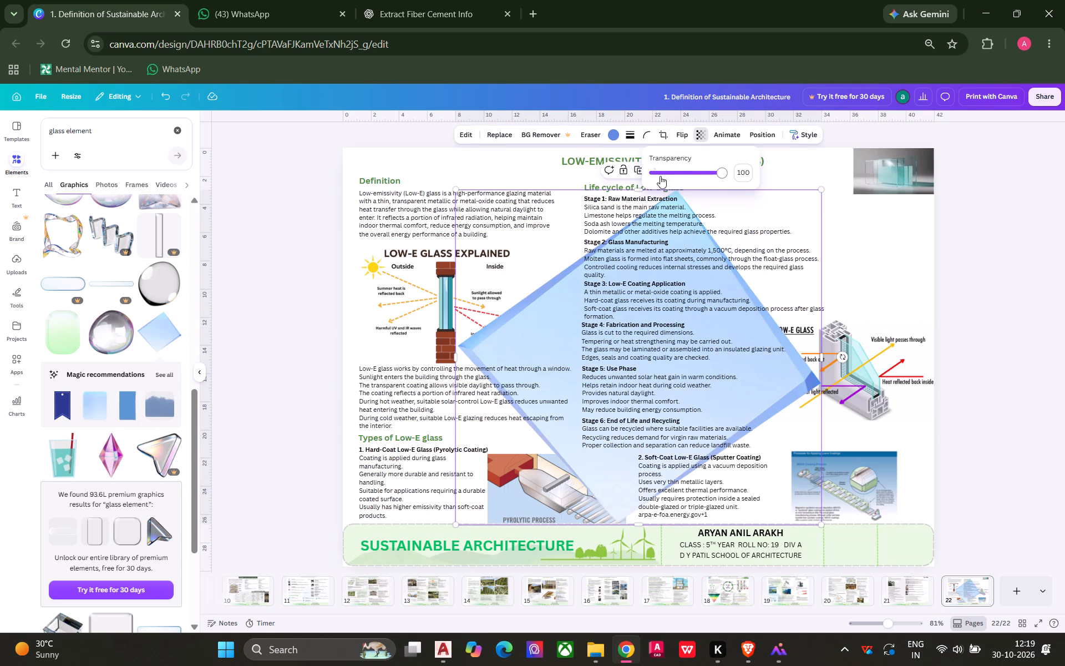
{"action": "left_click", "coordinate": [660, 175]}
{"action": "left_click", "coordinate": [1008, 225]}
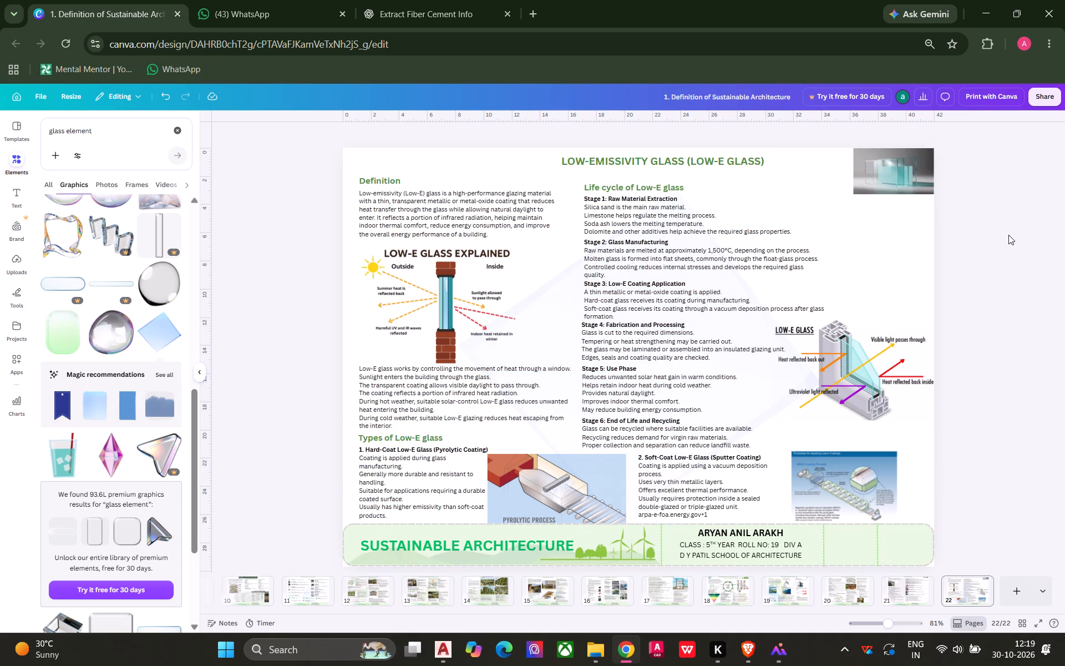
Save the design with the faint glass pane background on page 22.
{"action": "key", "text": "ctrl+s"}
{"action": "key", "text": "ctrl+s"}
Duplicate page 22, the Low-Emissivity Glass page.
{"action": "left_click", "coordinate": [987, 582]}
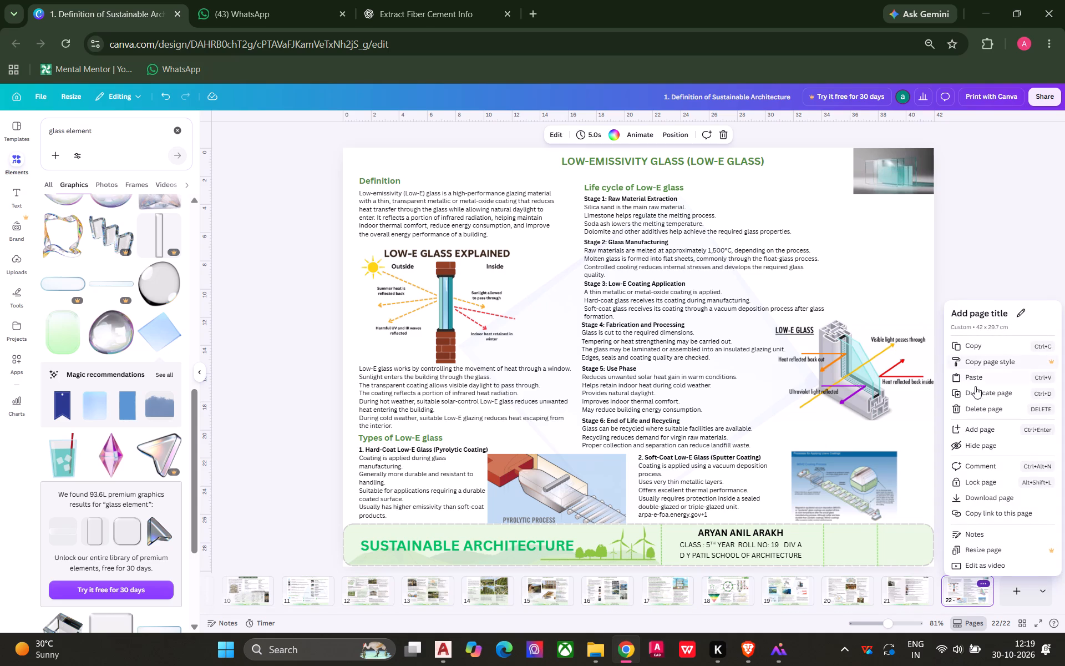
{"action": "left_click", "coordinate": [989, 392]}
{"action": "left_click", "coordinate": [968, 255]}
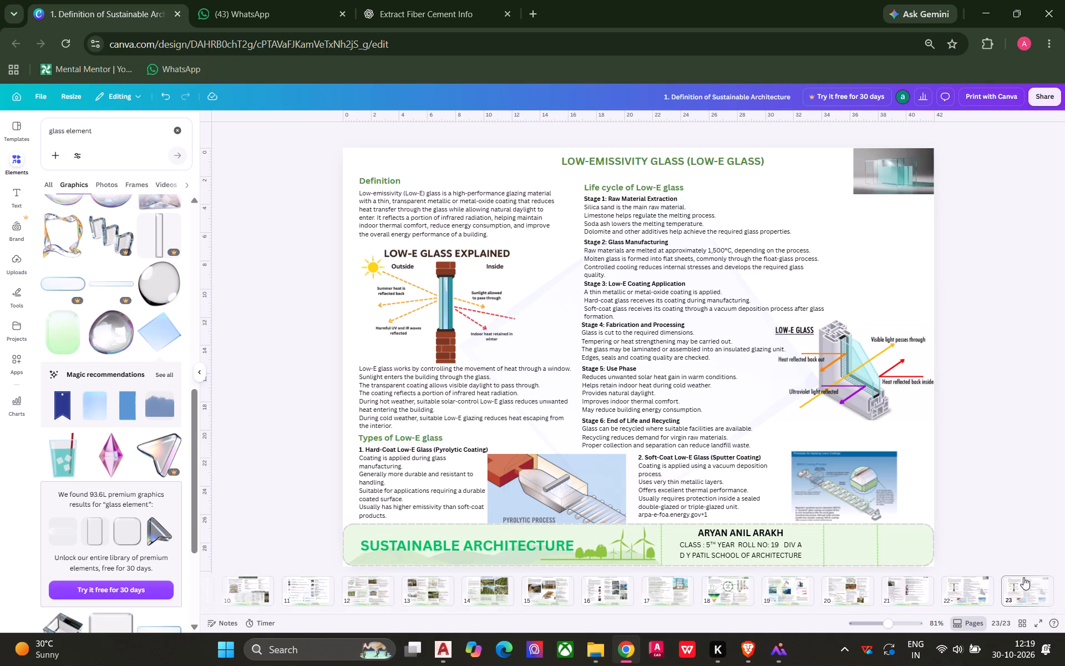
Delete the images, diagrams, life cycle and glass types content from page 23, keeping the title, Definition text and footer.
{"action": "left_click", "coordinate": [1028, 598]}
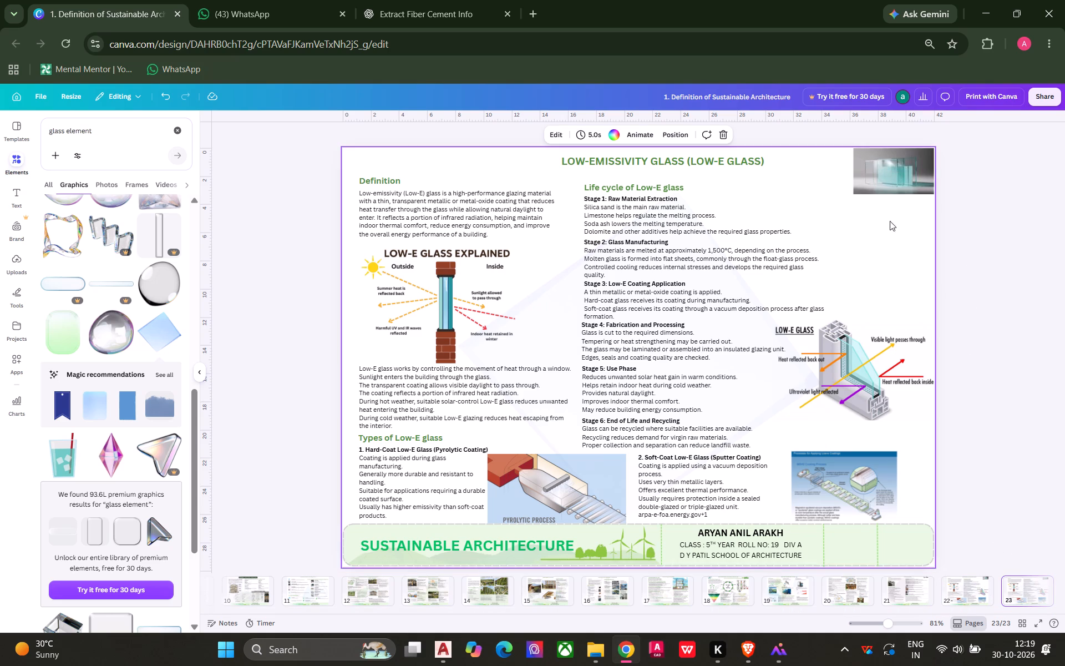
{"action": "left_click", "coordinate": [872, 182]}
{"action": "key", "text": "Delete"}
{"action": "left_click_drag", "start_coordinate": [878, 195], "coordinate": [807, 315]}
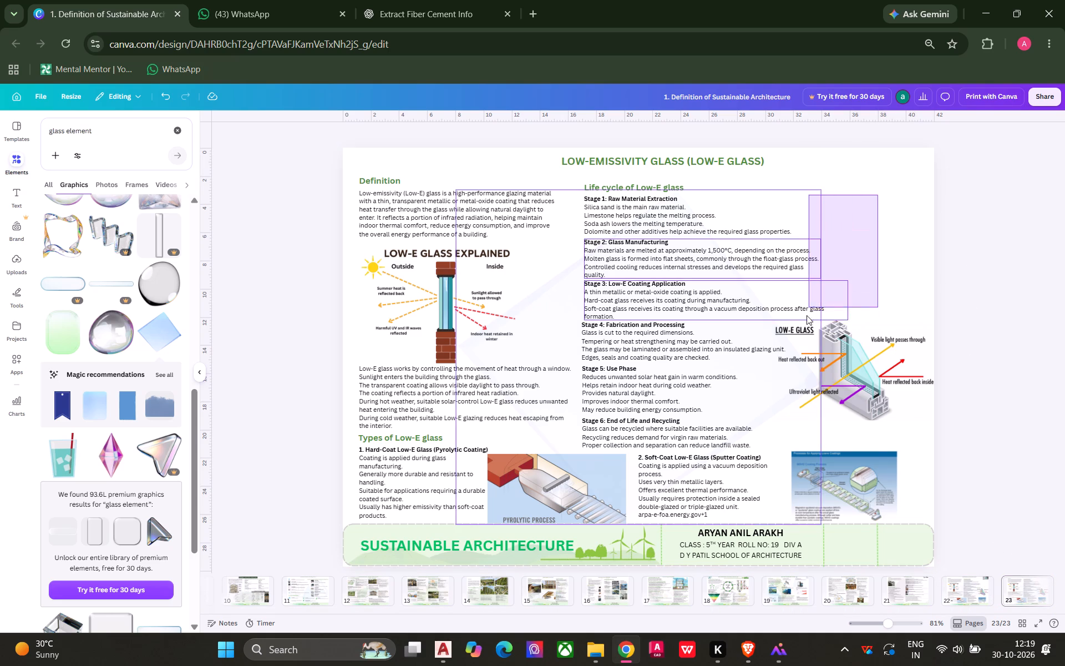
{"action": "left_click_drag", "start_coordinate": [807, 315], "coordinate": [594, 507]}
{"action": "key", "text": "Delete"}
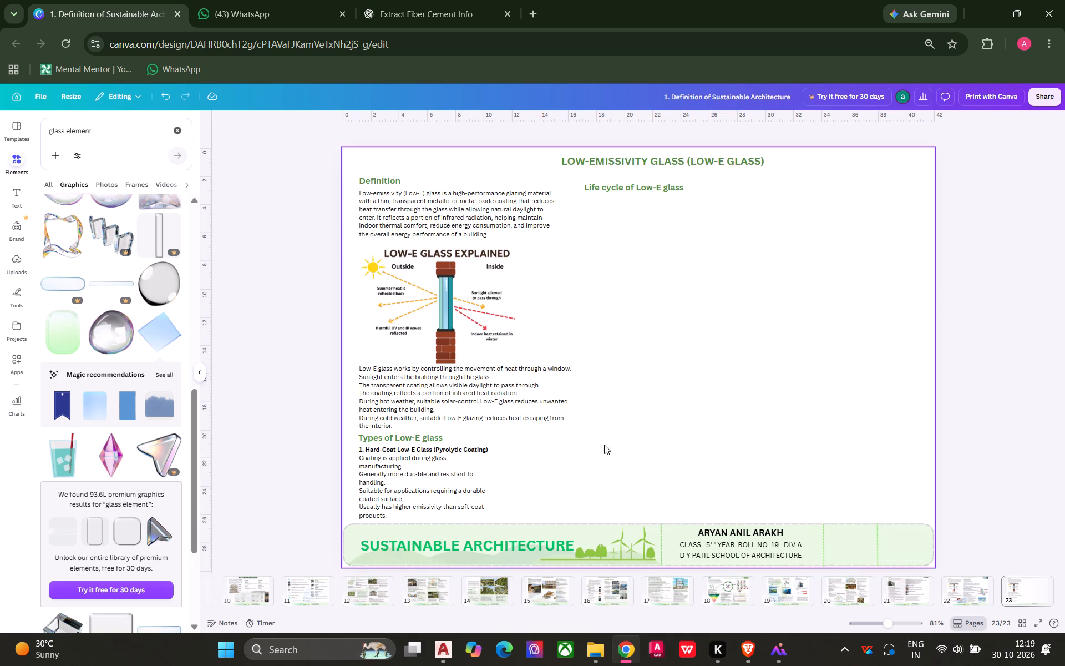
{"action": "left_click_drag", "start_coordinate": [587, 481], "coordinate": [385, 271]}
{"action": "key", "text": "Delete"}
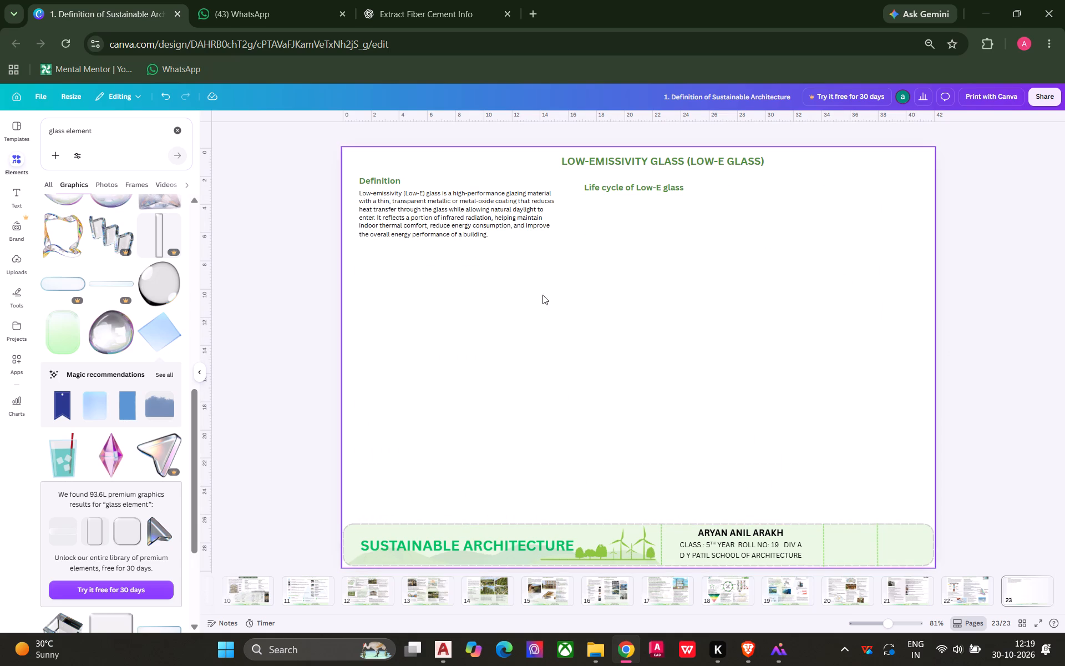
{"action": "left_click", "coordinate": [647, 191]}
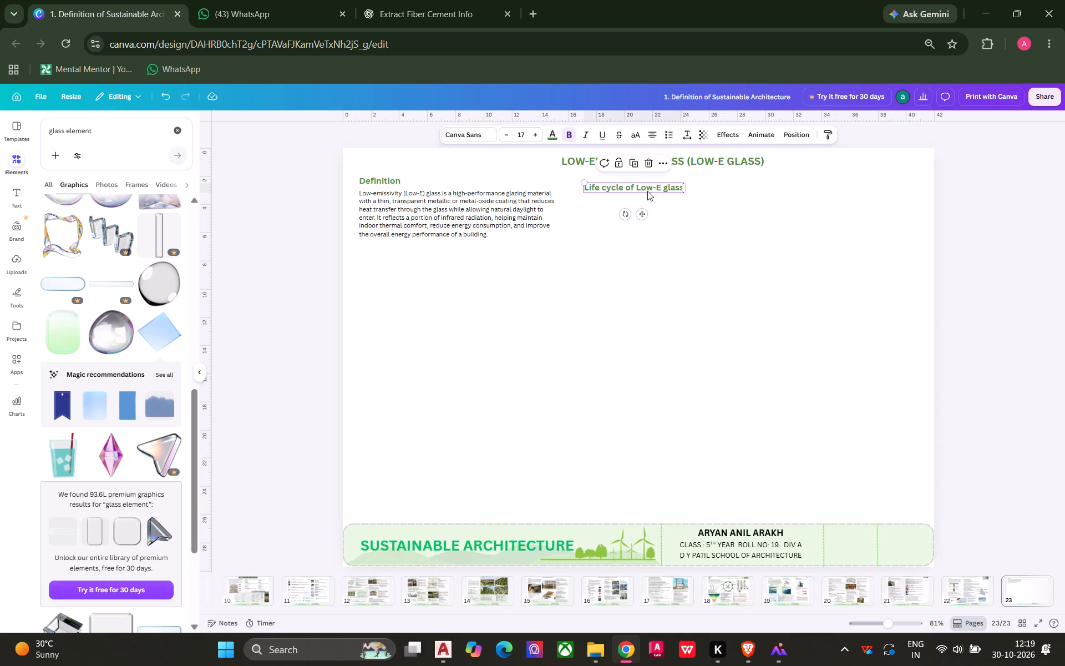
{"action": "key", "text": "Delete"}
Save the design with the cleared page 23.
{"action": "left_click", "coordinate": [651, 251]}
{"action": "key", "text": "ctrl+s"}
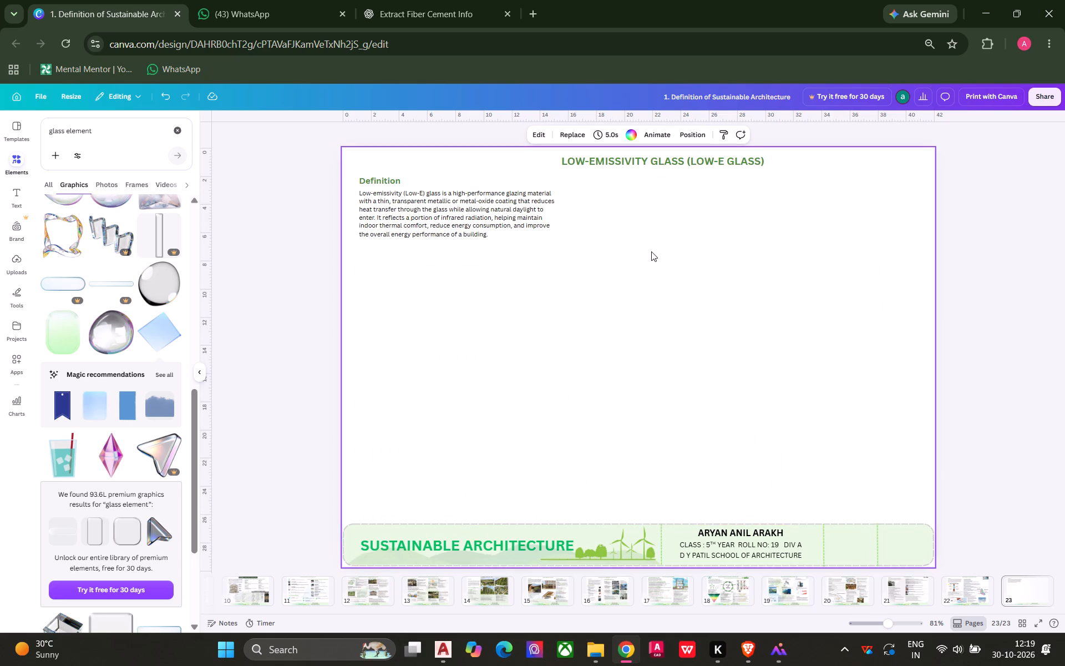